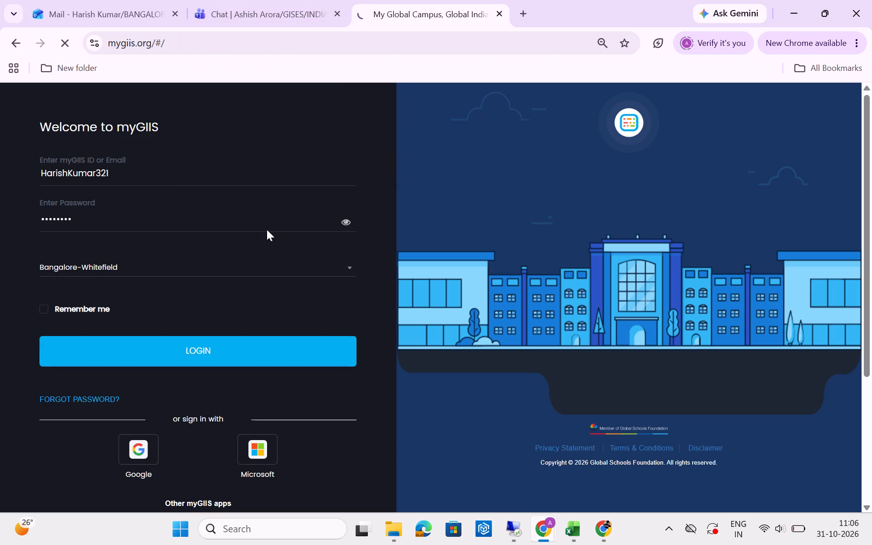
# Log in to myGIIS with the already entered credentials for the Bangalore-Whitefield campus.
pyautogui.click(199, 352)
pyautogui.tripleClick(200, 351)
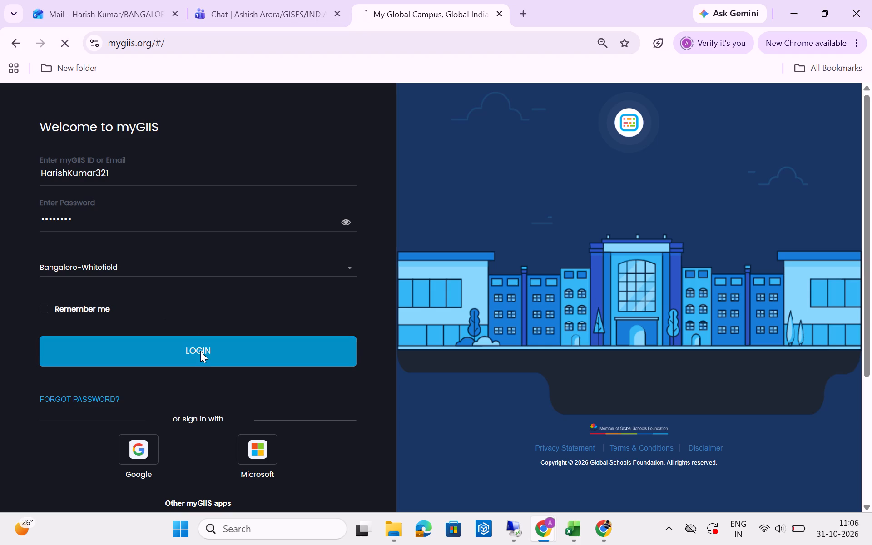
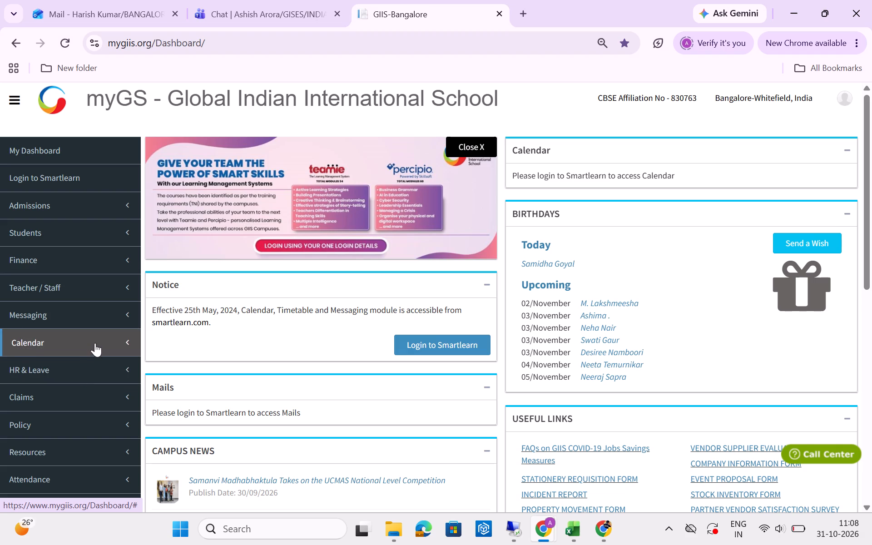
# Open the Student Paid Report from the Finance fee reports.
pyautogui.click(90, 256)
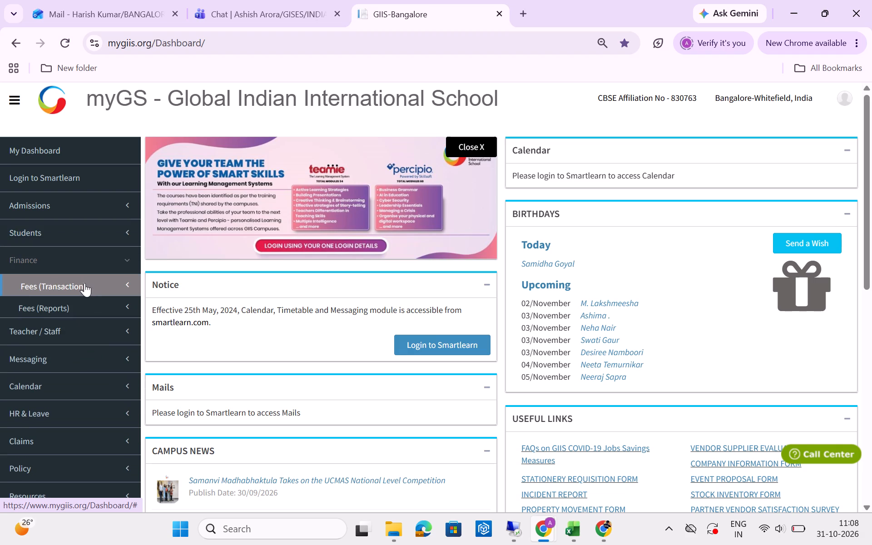
pyautogui.click(84, 283)
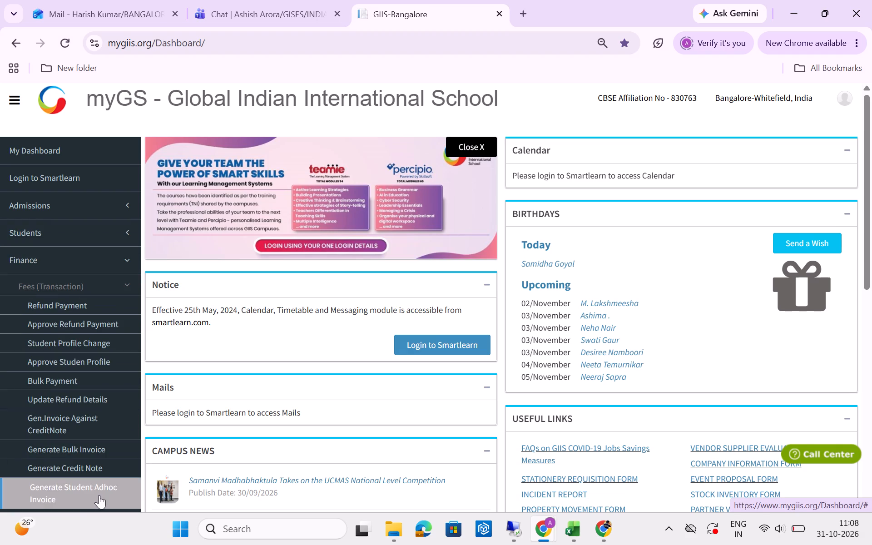
pyautogui.press('Down')
pyautogui.press('Down')
pyautogui.press('Down')
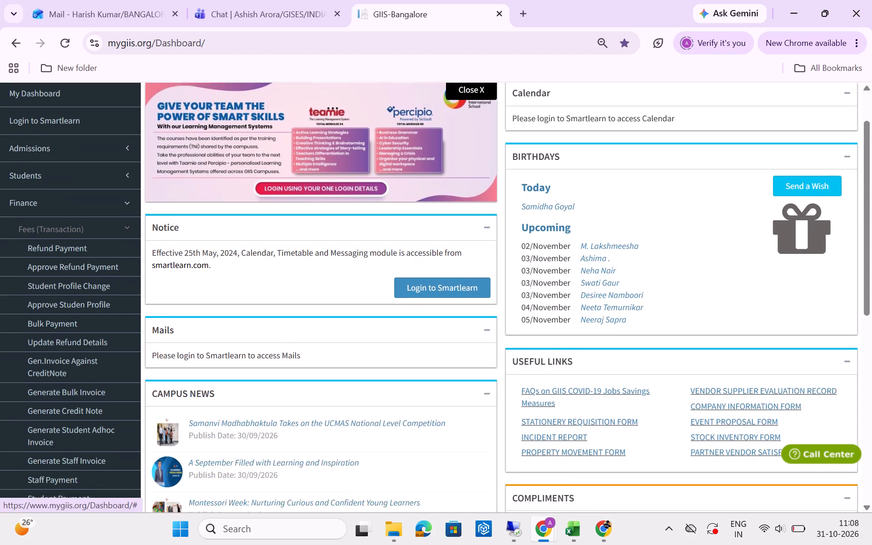
pyautogui.press('Down')
pyautogui.press('Down')
pyautogui.click(119, 173)
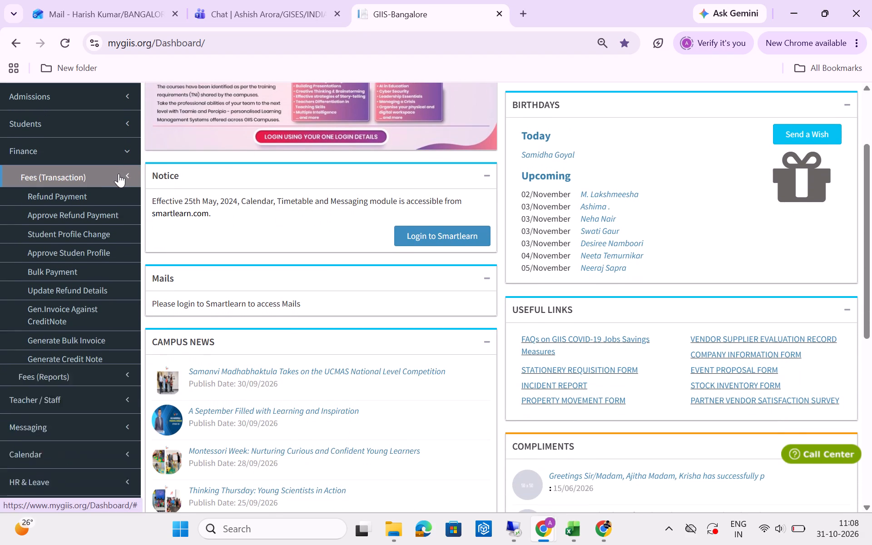
pyautogui.click(95, 196)
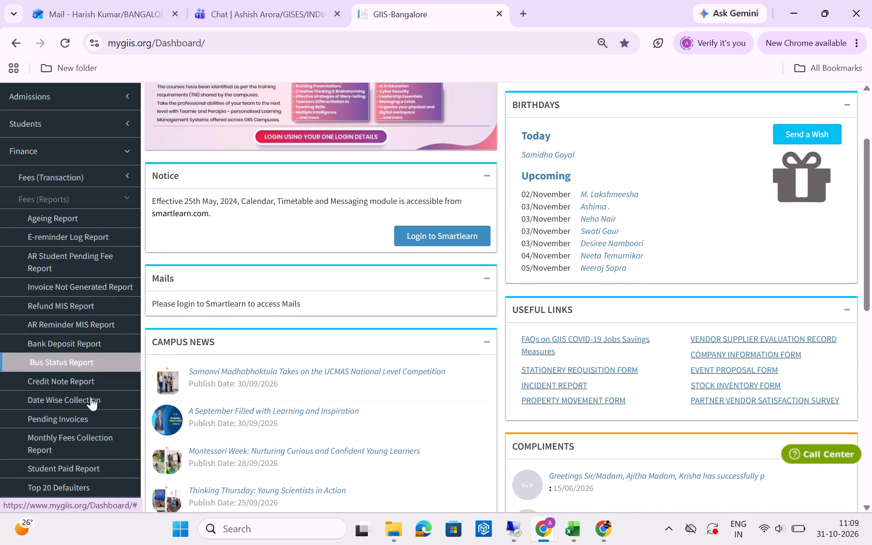
pyautogui.click(96, 464)
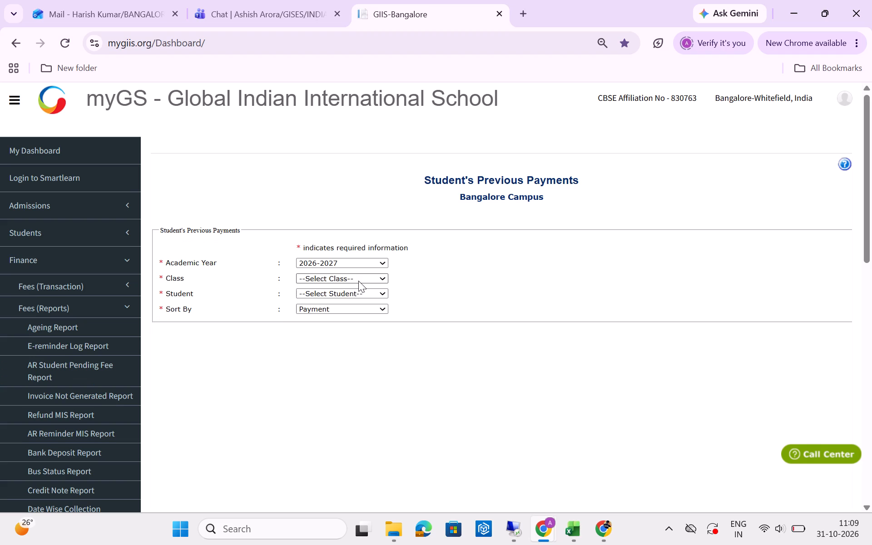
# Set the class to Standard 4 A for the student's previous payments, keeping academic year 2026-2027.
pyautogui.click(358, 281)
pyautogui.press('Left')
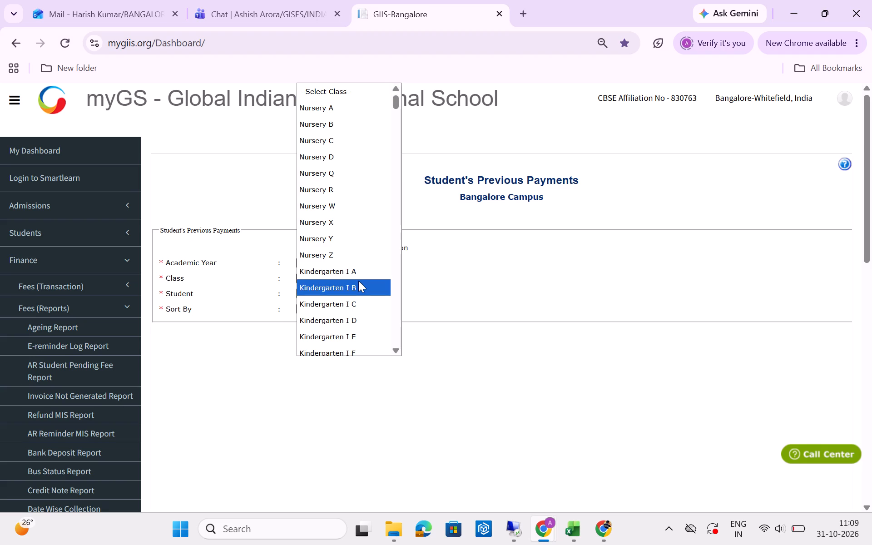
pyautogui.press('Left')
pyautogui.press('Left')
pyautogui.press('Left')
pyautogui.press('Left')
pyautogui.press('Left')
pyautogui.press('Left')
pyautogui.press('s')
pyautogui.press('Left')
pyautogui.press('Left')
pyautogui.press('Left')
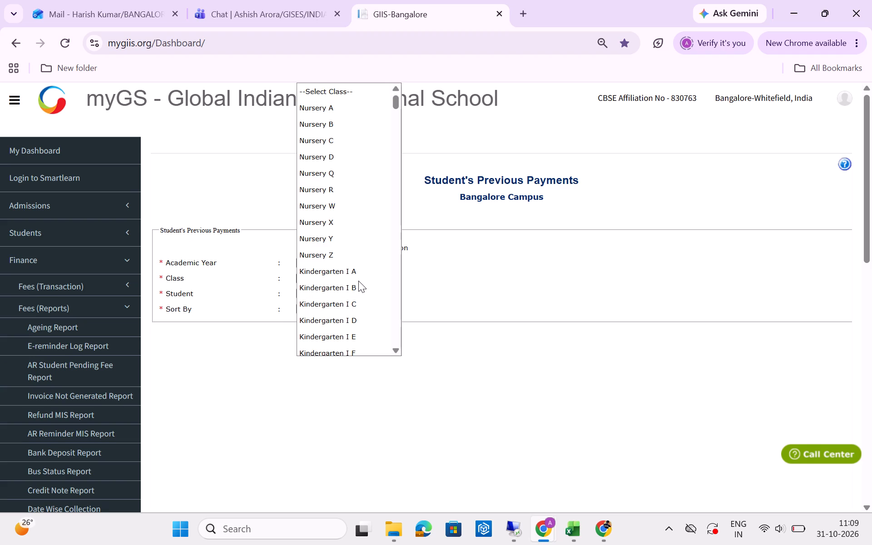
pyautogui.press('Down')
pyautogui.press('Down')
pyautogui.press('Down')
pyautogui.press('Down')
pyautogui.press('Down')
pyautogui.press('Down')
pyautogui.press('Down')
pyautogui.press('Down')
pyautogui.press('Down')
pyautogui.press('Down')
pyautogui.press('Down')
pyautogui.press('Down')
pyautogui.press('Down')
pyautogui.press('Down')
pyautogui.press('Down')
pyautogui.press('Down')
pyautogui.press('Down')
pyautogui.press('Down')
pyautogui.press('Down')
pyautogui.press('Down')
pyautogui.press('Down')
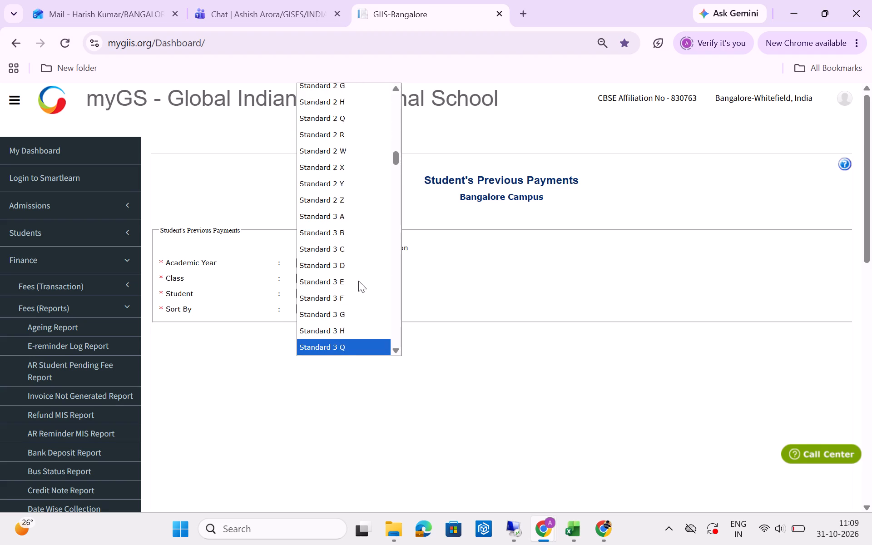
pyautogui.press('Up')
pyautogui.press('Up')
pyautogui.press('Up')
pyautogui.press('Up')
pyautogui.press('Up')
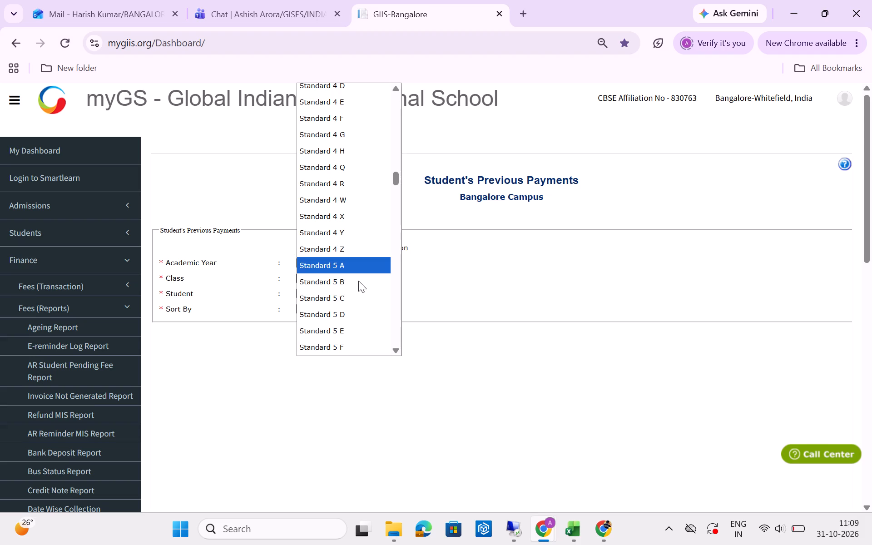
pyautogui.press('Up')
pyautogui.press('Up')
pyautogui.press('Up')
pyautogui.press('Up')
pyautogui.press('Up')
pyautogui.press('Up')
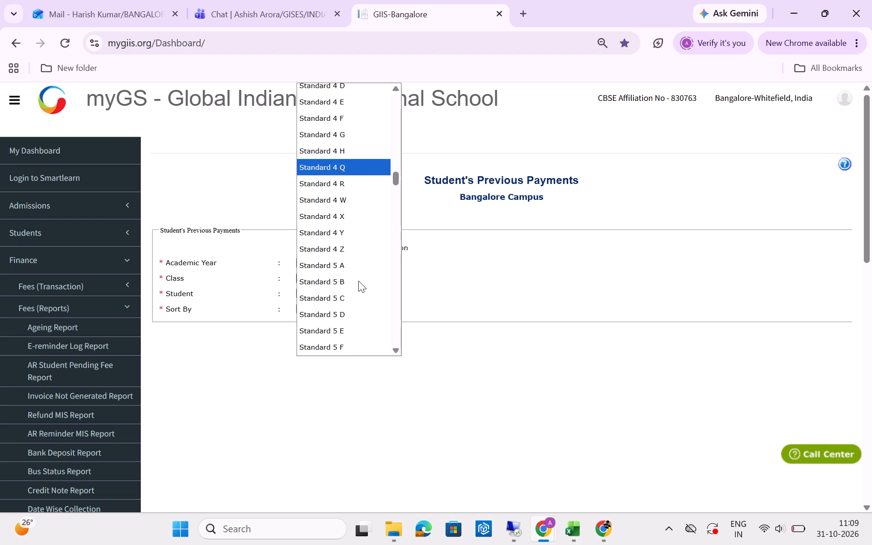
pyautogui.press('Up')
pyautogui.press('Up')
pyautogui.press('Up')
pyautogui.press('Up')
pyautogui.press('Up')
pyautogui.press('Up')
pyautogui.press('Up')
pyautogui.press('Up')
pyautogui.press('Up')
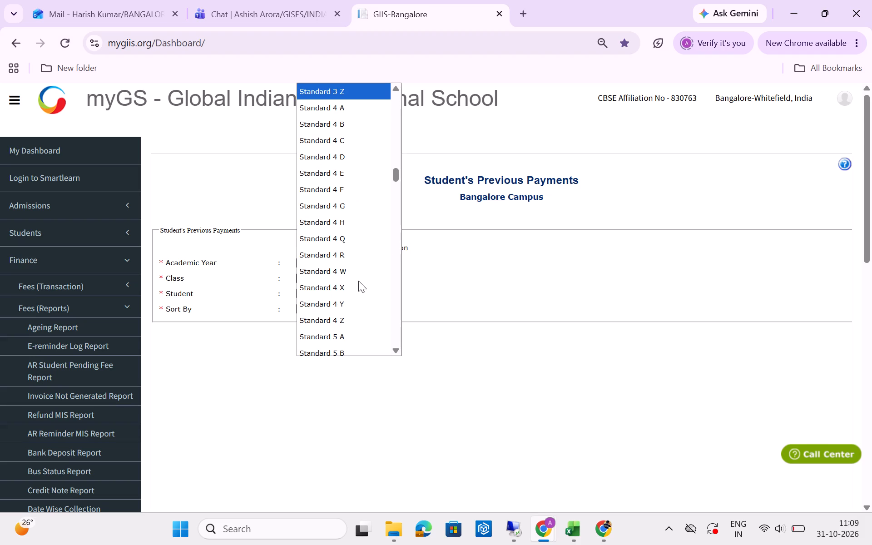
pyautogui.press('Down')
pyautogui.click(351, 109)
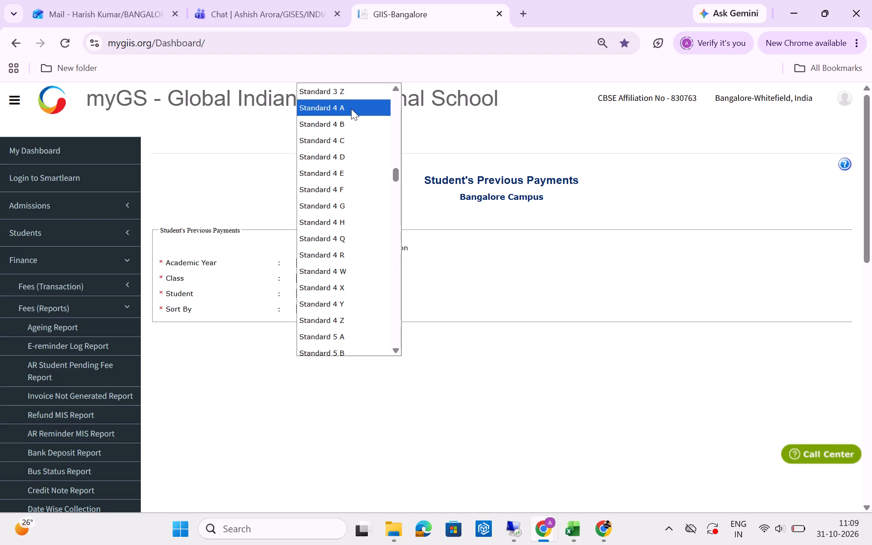
# Search the Standard 4 A student list for a name starting with "abhi" and look through the remaining students.
pyautogui.click(349, 289)
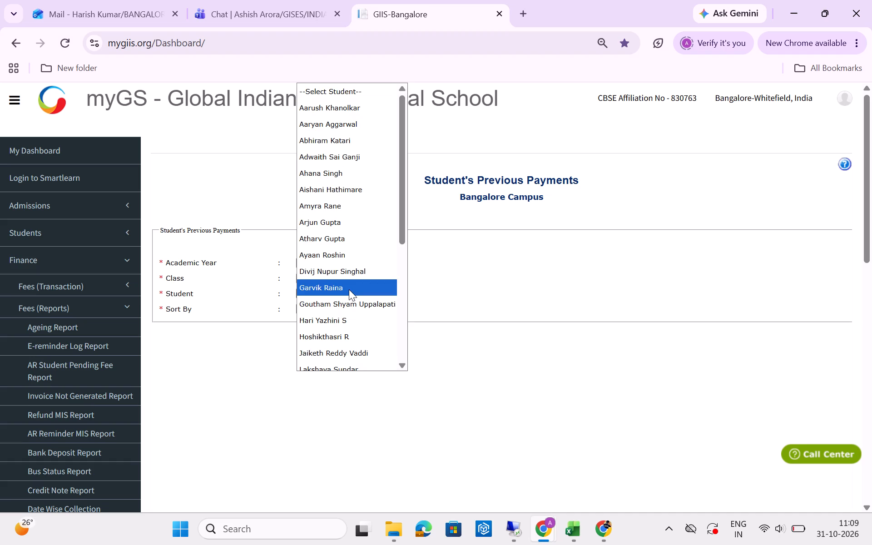
pyautogui.write('abhi')
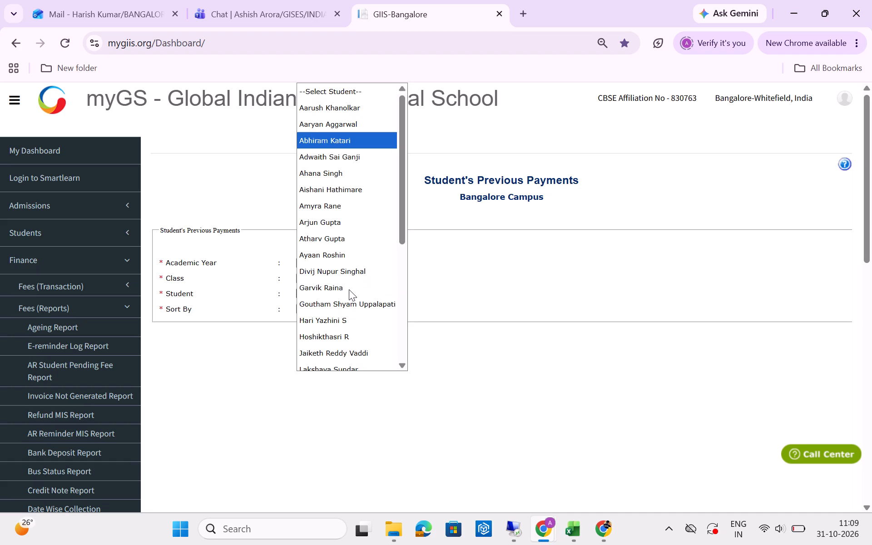
pyautogui.press('Down')
pyautogui.press('Down')
pyautogui.press('Down')
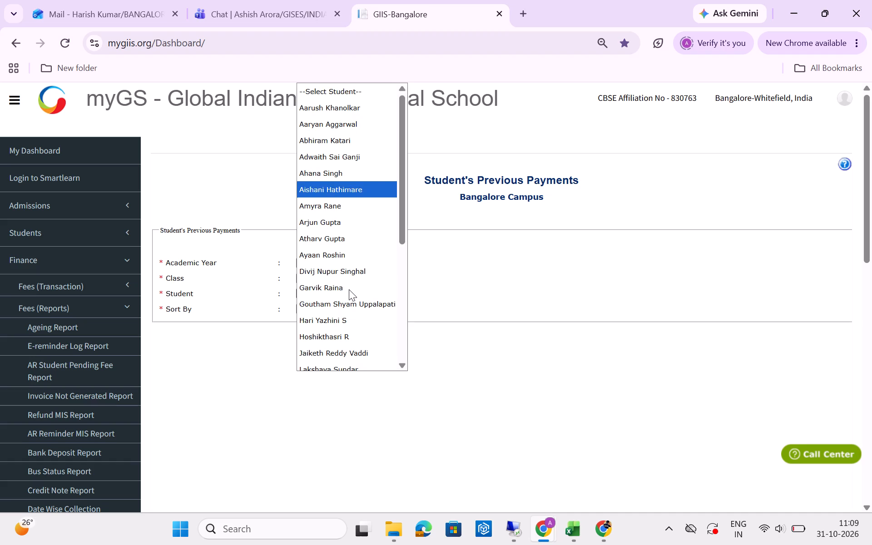
pyautogui.press('Down')
pyautogui.press('Down')
pyautogui.press('Down')
pyautogui.press('Down')
pyautogui.press('Down')
pyautogui.press('Down')
pyautogui.press('Down')
pyautogui.press('Down')
pyautogui.press('Down')
pyautogui.press('Down')
pyautogui.press('Down')
pyautogui.press('Down')
pyautogui.press('Down')
pyautogui.press('Down')
pyautogui.press('Down')
pyautogui.press('Down')
pyautogui.press('Down')
pyautogui.press('Down')
pyautogui.press('Down')
pyautogui.press('Down')
pyautogui.press('Down')
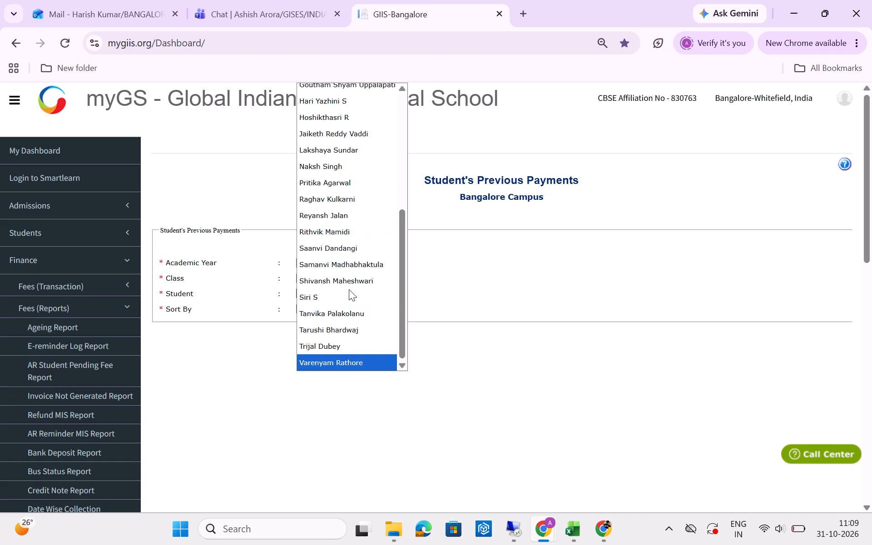
pyautogui.press('Escape')
# Change the class to Standard 4 Y and check its student list.
pyautogui.click(367, 278)
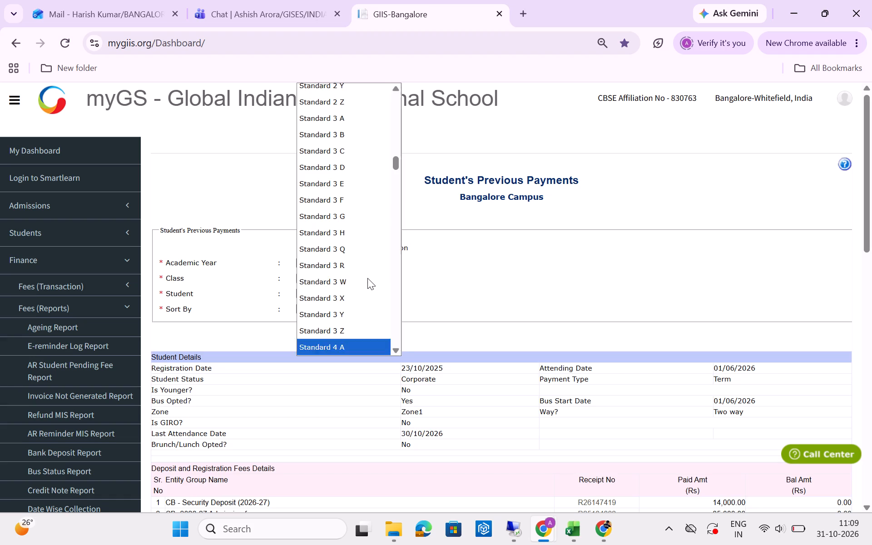
pyautogui.press('Down')
pyautogui.press('Down')
pyautogui.press('Down')
pyautogui.press('Down')
pyautogui.press('Down')
pyautogui.press('Down')
pyautogui.press('Down')
pyautogui.press('Down')
pyautogui.press('Down')
pyautogui.press('Down')
pyautogui.press('Down')
pyautogui.press('Down')
pyautogui.press('Down')
pyautogui.press('Down')
pyautogui.press('Down')
pyautogui.press('Down')
pyautogui.press('Down')
pyautogui.press('Down')
pyautogui.press('Down')
pyautogui.press('Down')
pyautogui.press('Down')
pyautogui.press('Down')
pyautogui.press('Down')
pyautogui.press('Down')
pyautogui.press('Down')
pyautogui.press('Down')
pyautogui.press('Down')
pyautogui.press('Down')
pyautogui.press('Down')
pyautogui.press('Down')
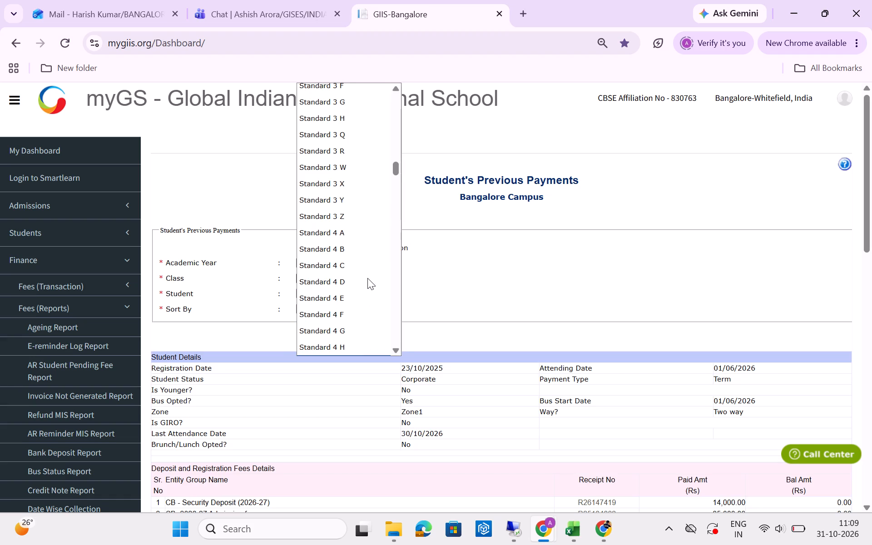
pyautogui.press('Down')
pyautogui.press('Down')
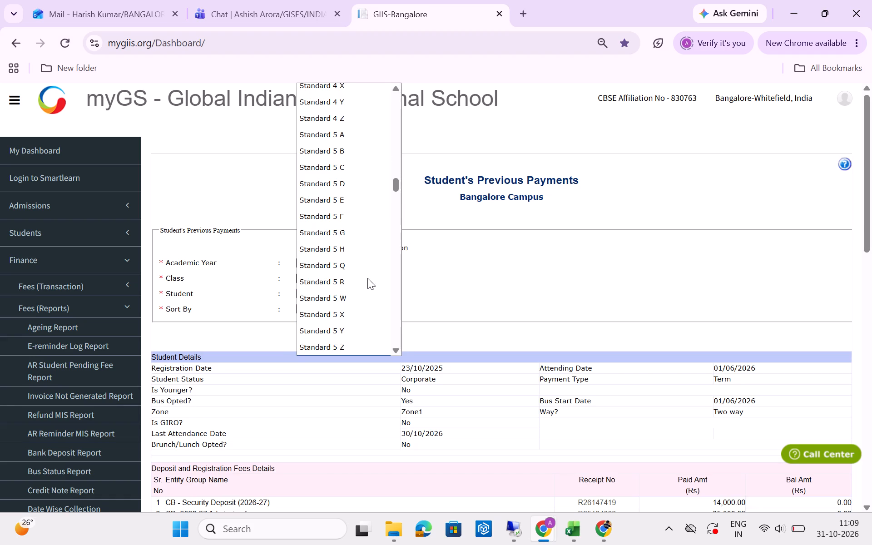
pyautogui.press('Up')
pyautogui.press('Up')
pyautogui.press('Up')
pyautogui.press('Up')
pyautogui.press('Up')
pyautogui.press('Up')
pyautogui.press('Up')
pyautogui.press('Up')
pyautogui.press('Up')
pyautogui.press('Up')
pyautogui.press('Up')
pyautogui.press('Up')
pyautogui.press('Up')
pyautogui.press('Up')
pyautogui.press('Up')
pyautogui.press('Up')
pyautogui.press('Up')
pyautogui.press('Up')
pyautogui.press('Up')
pyautogui.press('Up')
pyautogui.press('Down')
pyautogui.press('Down')
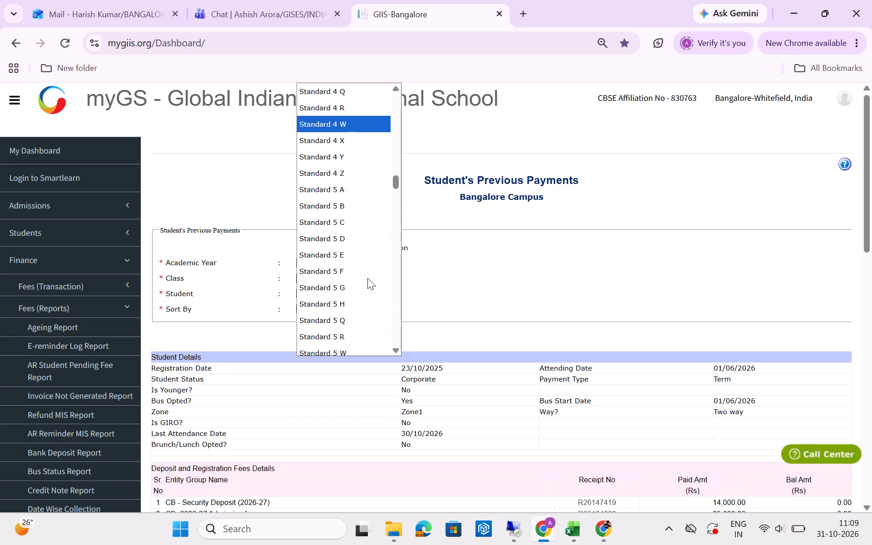
pyautogui.press('Down')
pyautogui.press('Down')
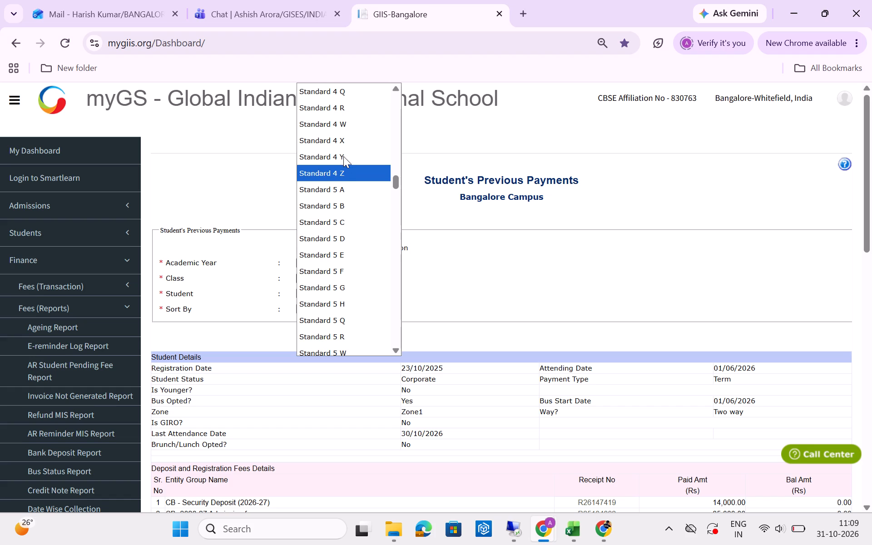
pyautogui.click(343, 156)
pyautogui.click(355, 292)
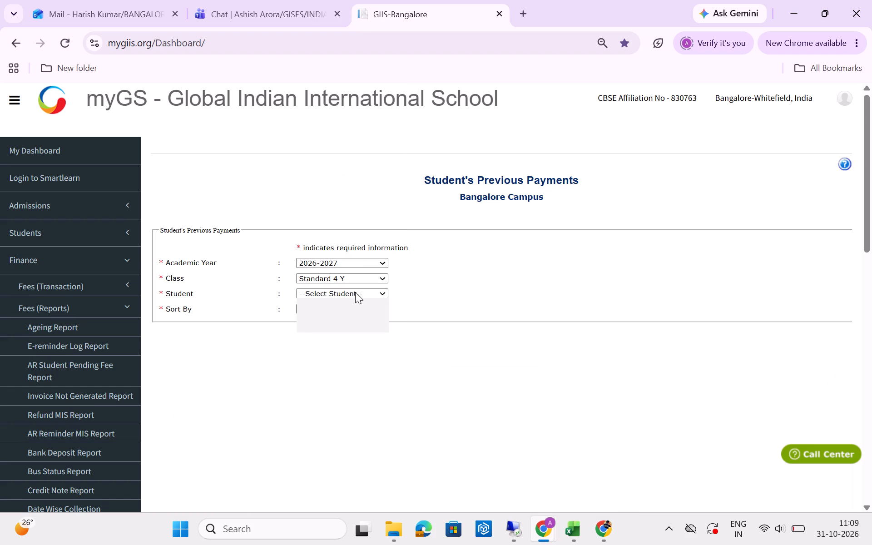
pyautogui.click(373, 359)
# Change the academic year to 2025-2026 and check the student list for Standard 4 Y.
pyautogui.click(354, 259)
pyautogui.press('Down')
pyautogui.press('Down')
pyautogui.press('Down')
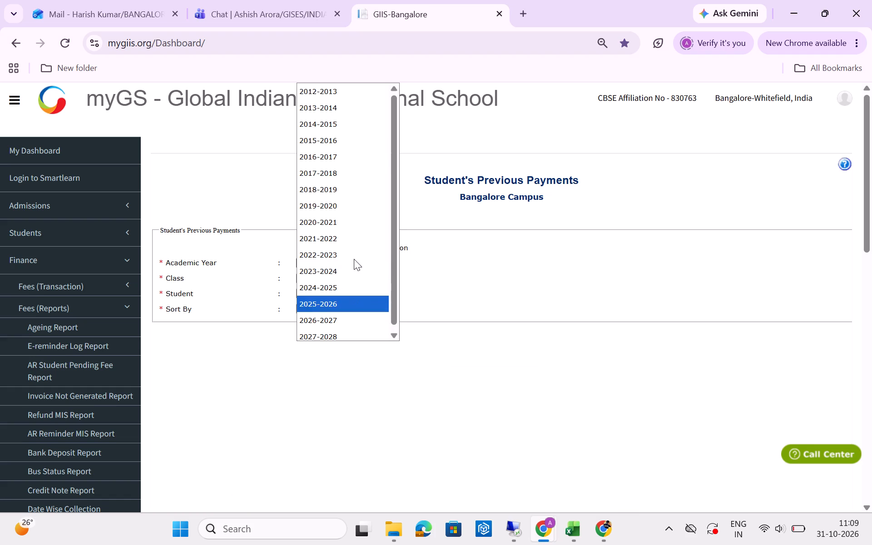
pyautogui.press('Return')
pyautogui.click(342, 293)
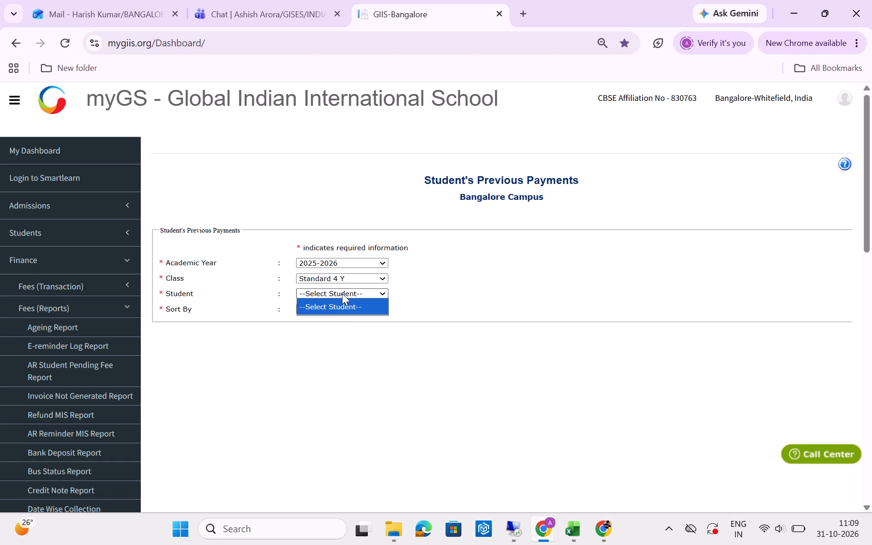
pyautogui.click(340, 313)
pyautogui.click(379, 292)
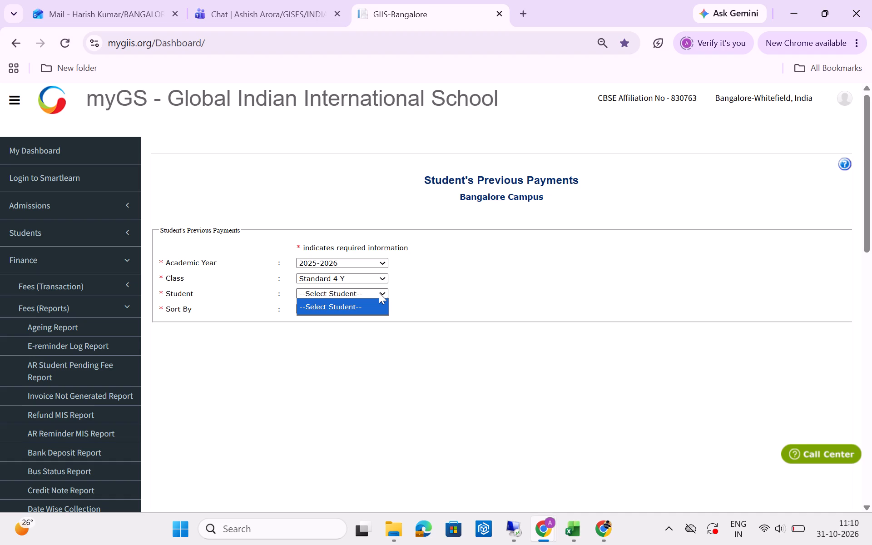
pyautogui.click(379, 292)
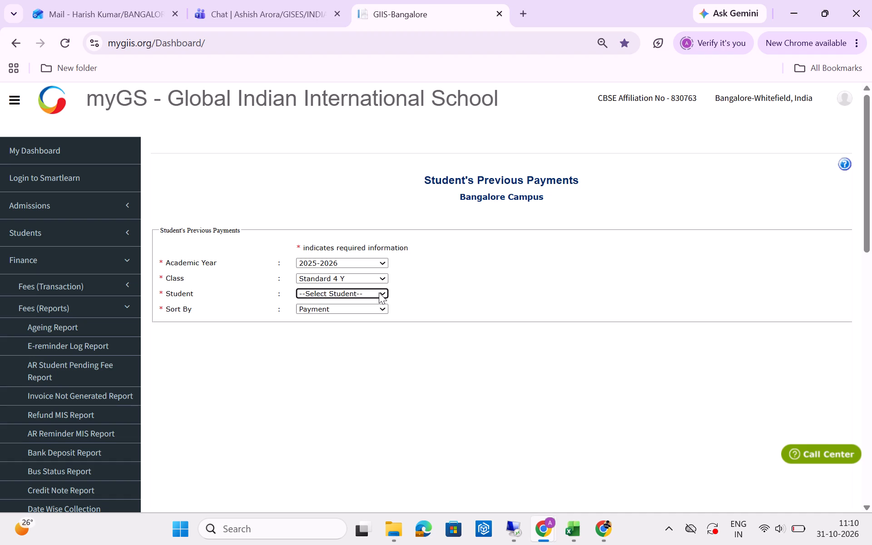
# Set the academic year back to 2026-2027 and check the Standard 4 Y student list again.
pyautogui.click(356, 264)
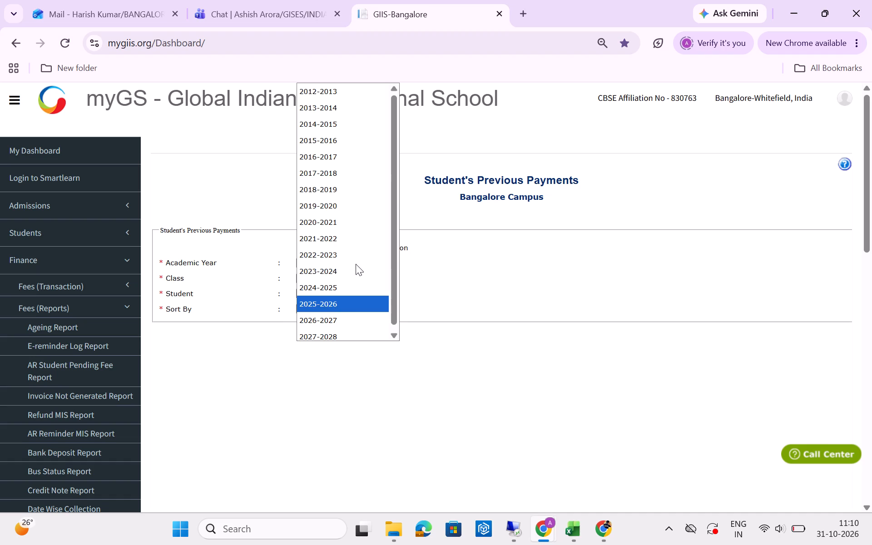
pyautogui.click(337, 314)
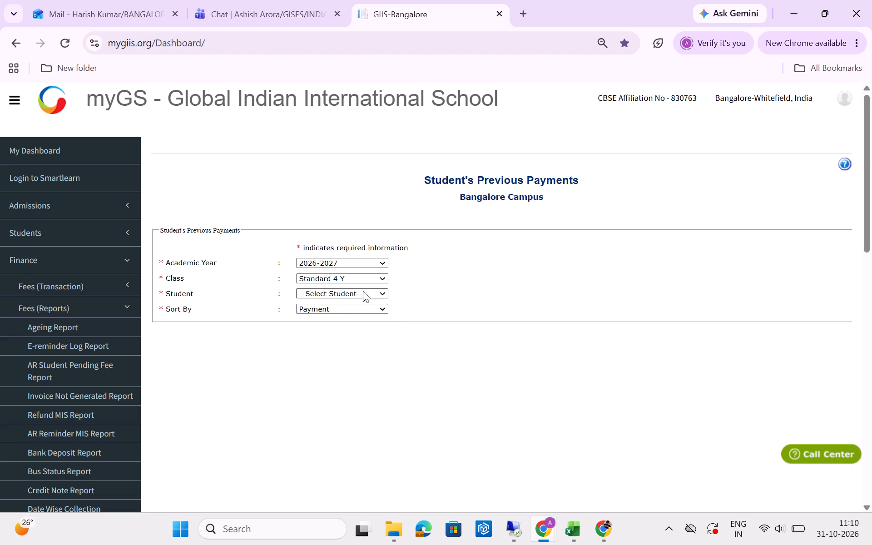
pyautogui.click(364, 295)
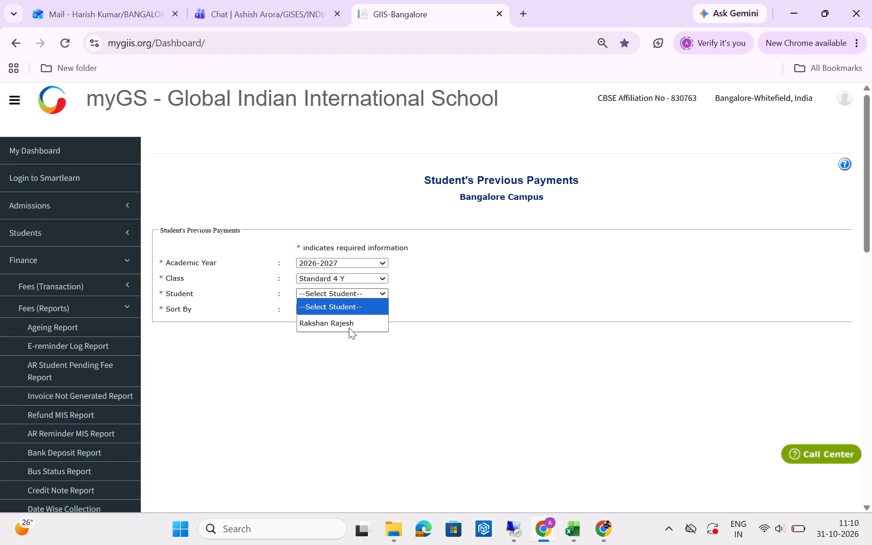
pyautogui.click(345, 311)
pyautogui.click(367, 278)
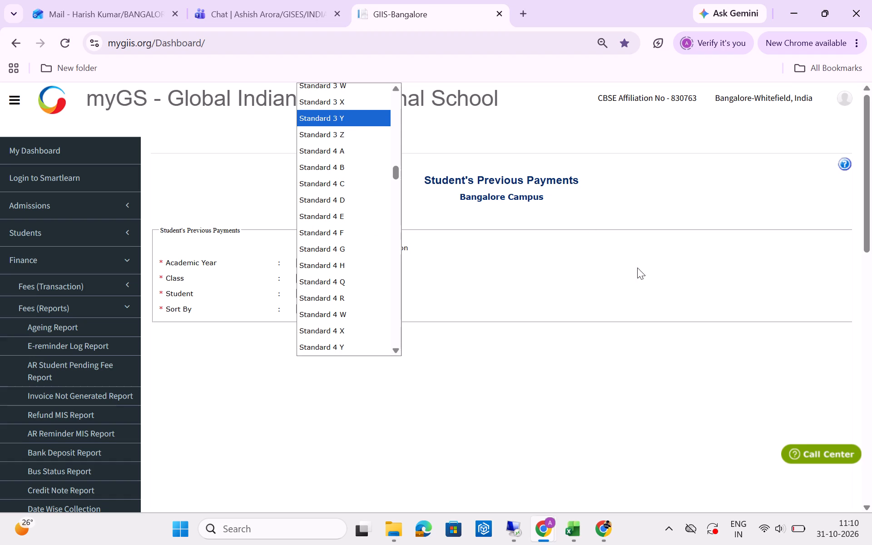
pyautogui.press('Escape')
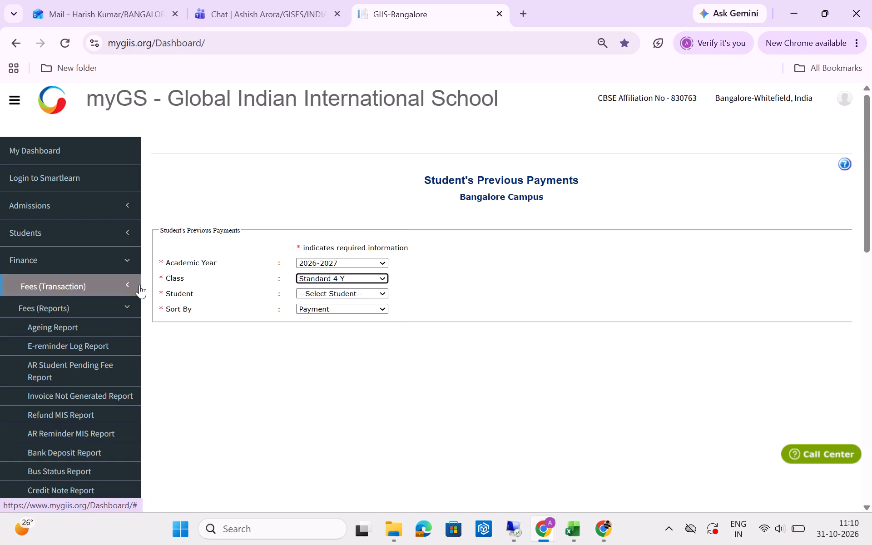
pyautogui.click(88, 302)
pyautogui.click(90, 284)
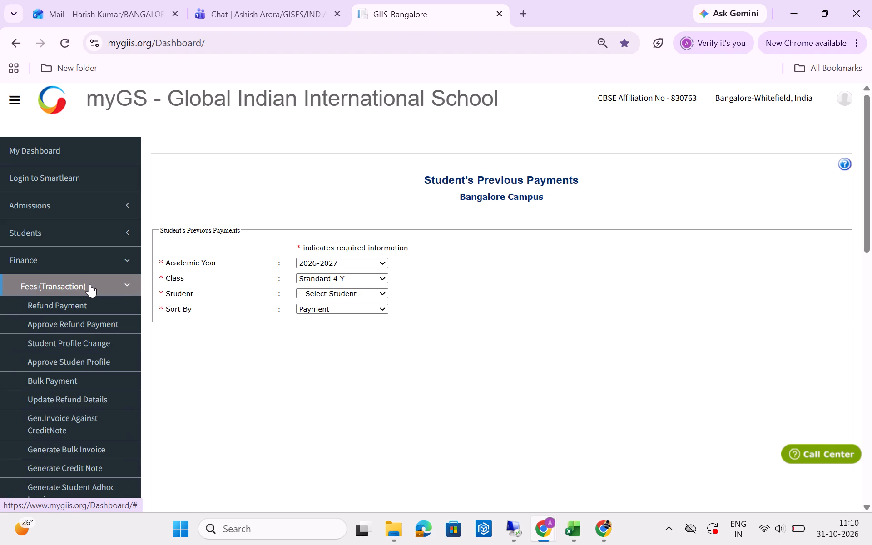
# Reselect Standard 4 Y as the class and check its student list.
pyautogui.click(364, 282)
pyautogui.press('Down')
pyautogui.press('Down')
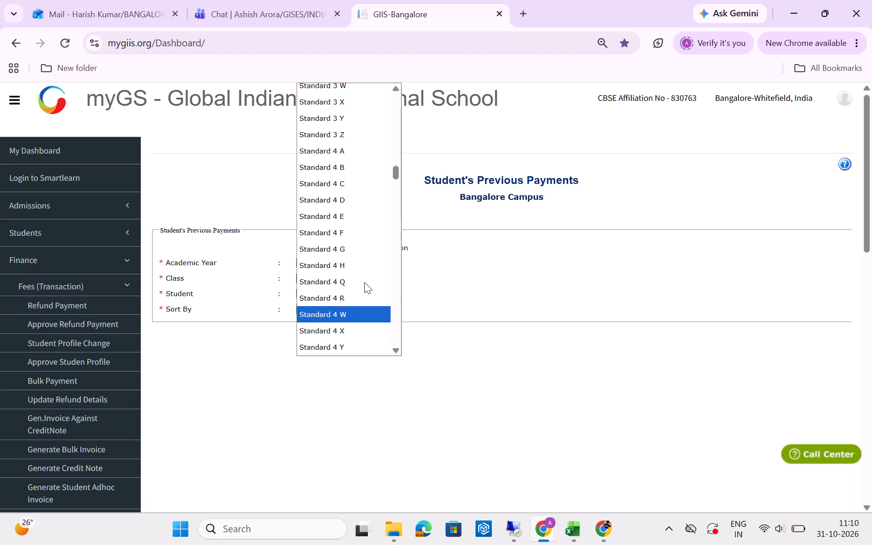
pyautogui.press('Down')
pyautogui.press('Down')
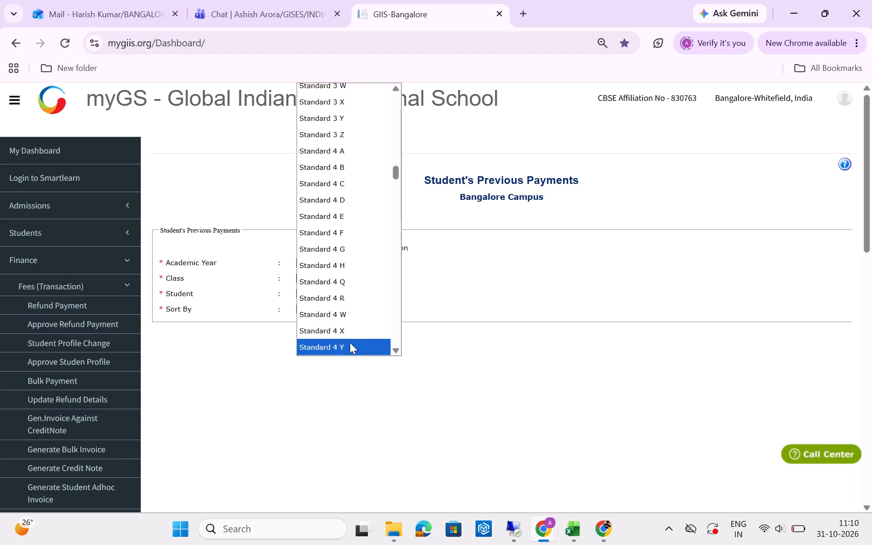
pyautogui.click(350, 342)
pyautogui.click(368, 293)
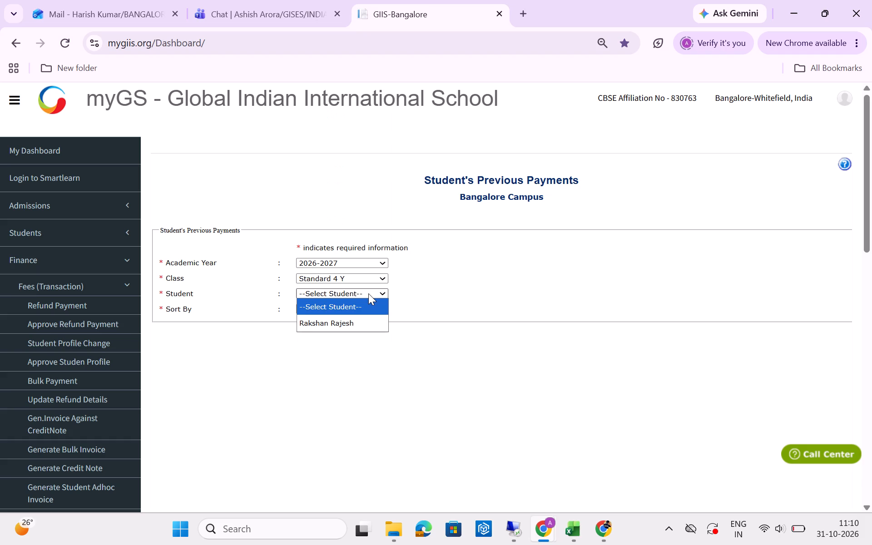
pyautogui.click(415, 356)
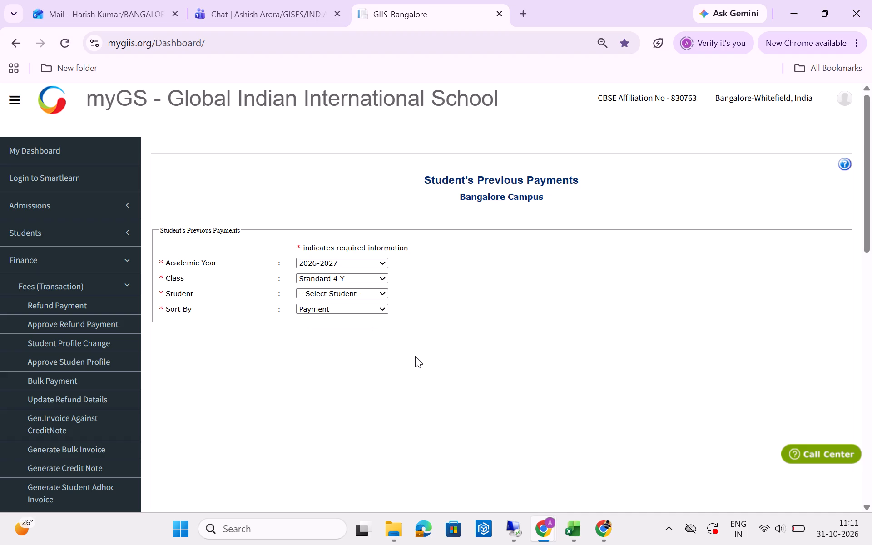
# Select the only student listed under Standard 4 Y to load that student's previous payments.
pyautogui.click(354, 289)
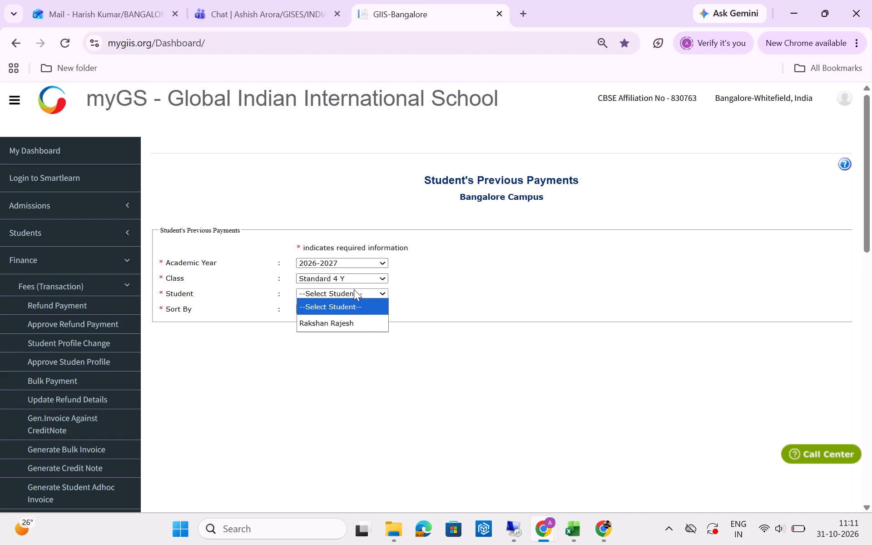
pyautogui.click(346, 325)
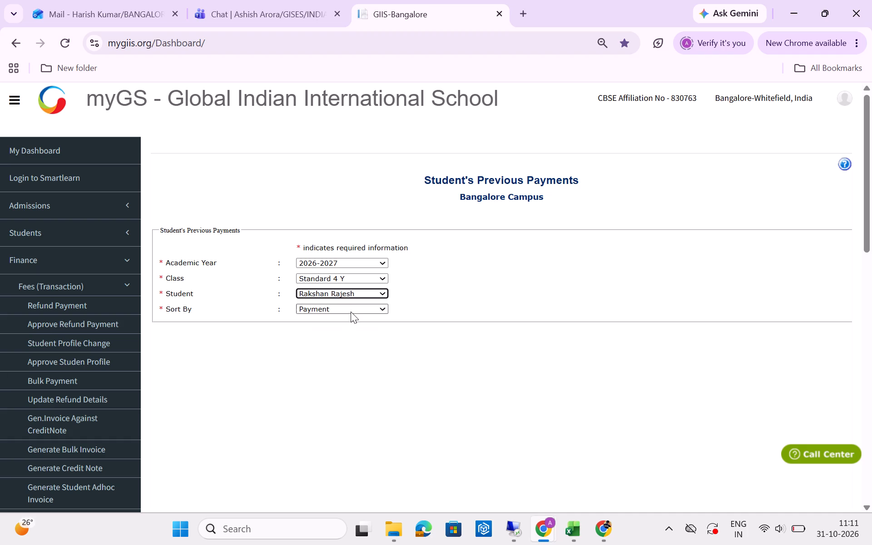
# Set the sort order of the student's previous payments to Invoice.
pyautogui.click(352, 302)
pyautogui.click(351, 315)
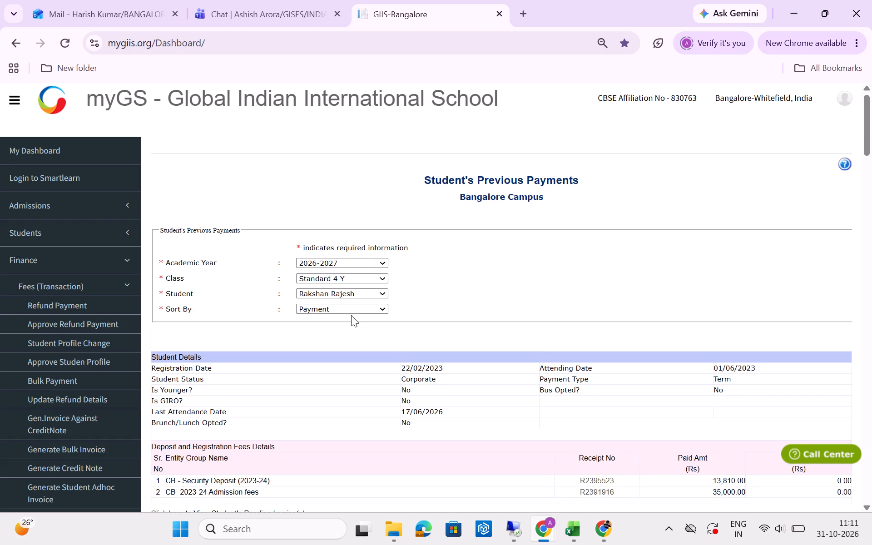
pyautogui.click(350, 304)
pyautogui.click(328, 336)
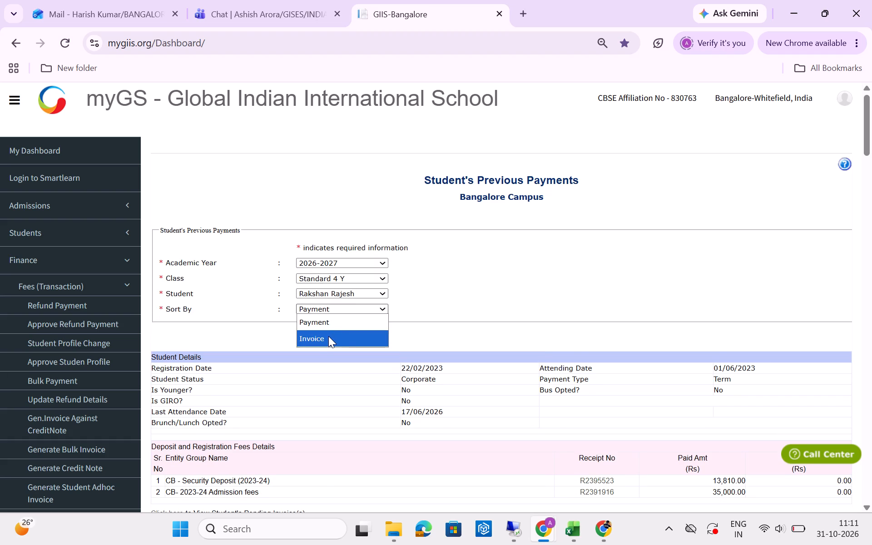
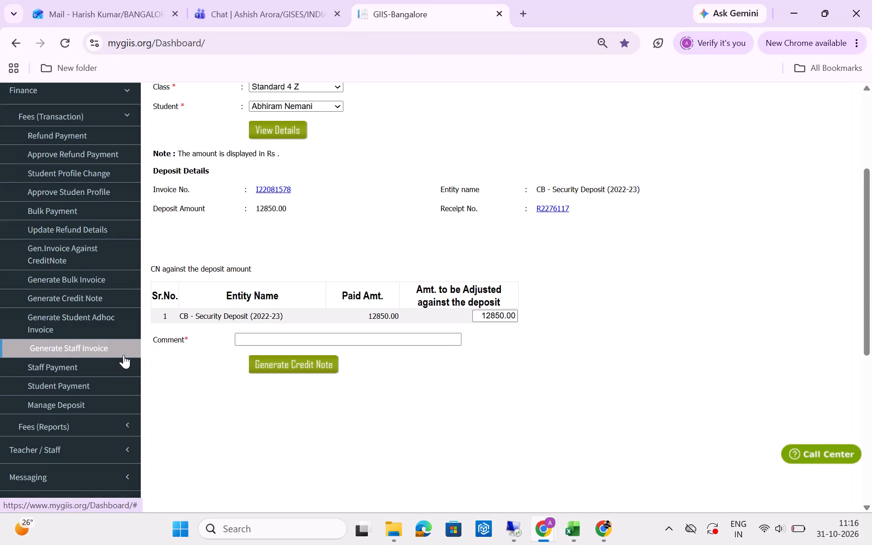
# Open Student Count Details for the students and review the class-wise counts through to the totals.
pyautogui.click(123, 114)
pyautogui.click(124, 89)
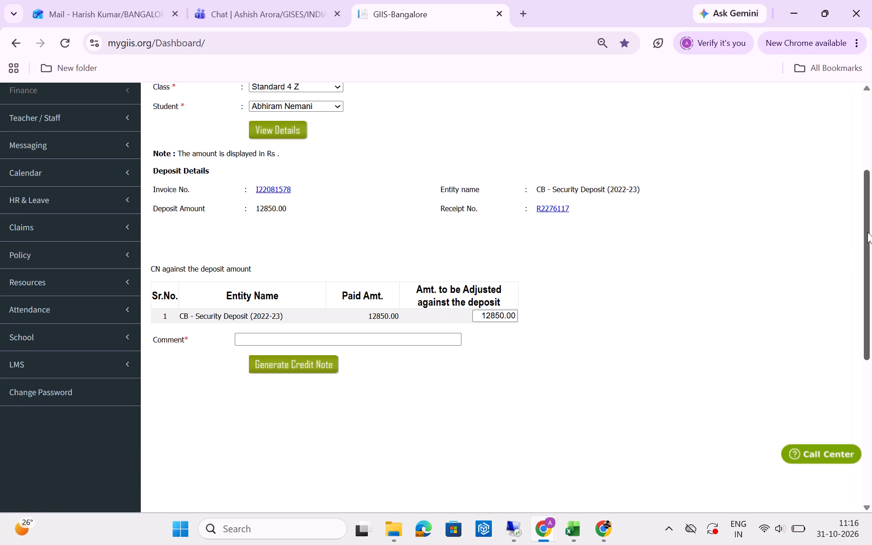
pyautogui.moveTo(867, 232); pyautogui.dragTo(869, 146)
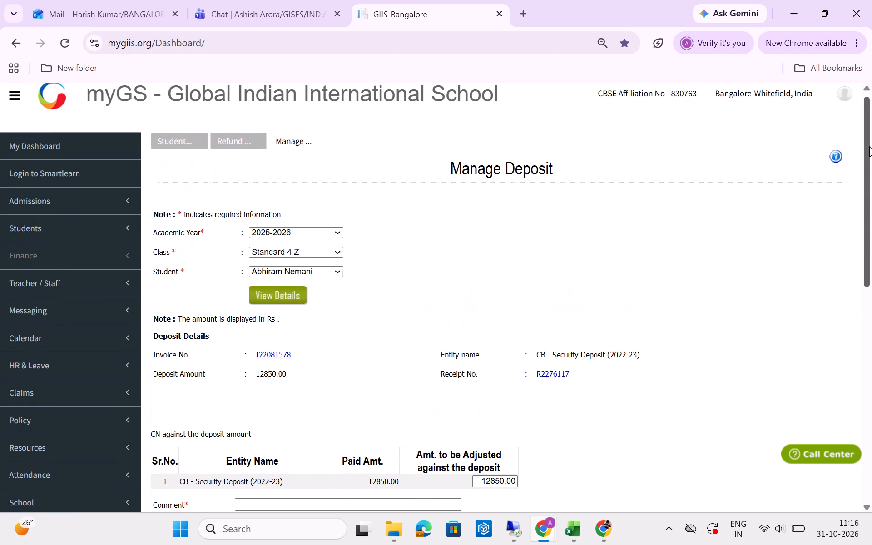
pyautogui.click(88, 236)
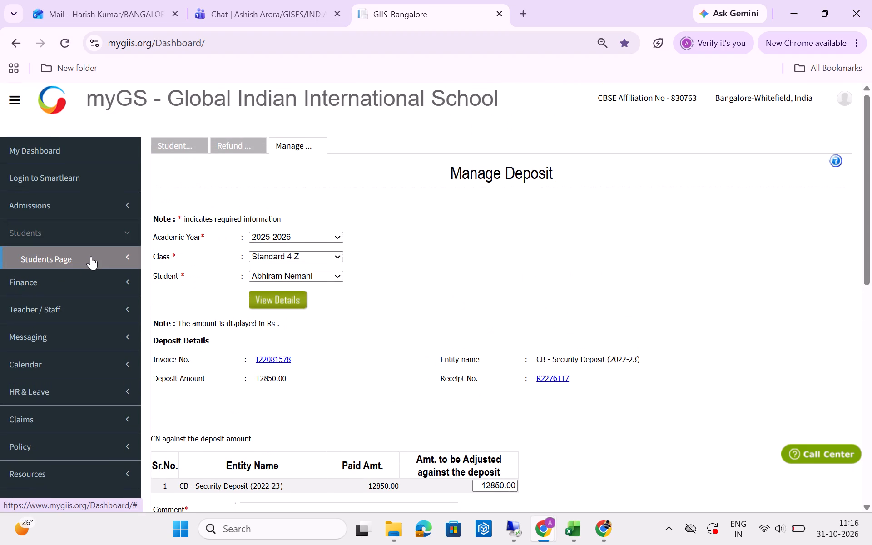
pyautogui.click(91, 256)
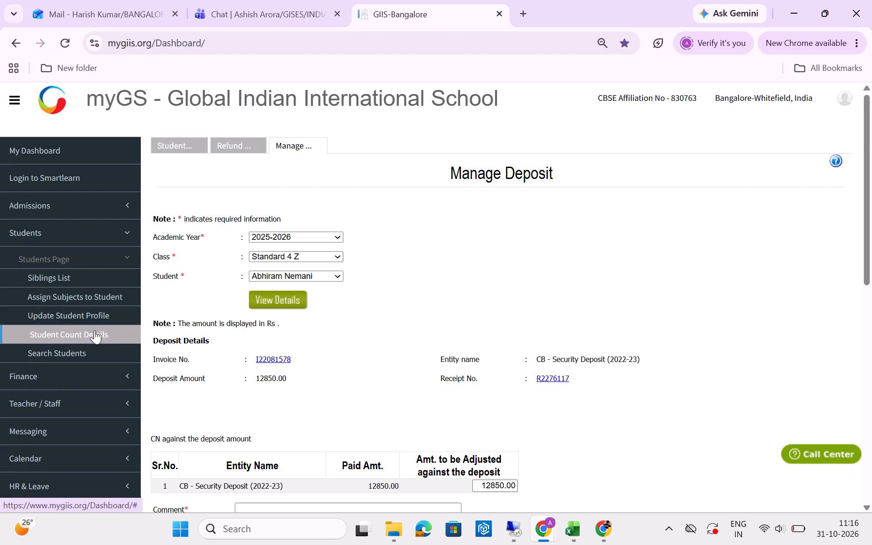
pyautogui.click(106, 328)
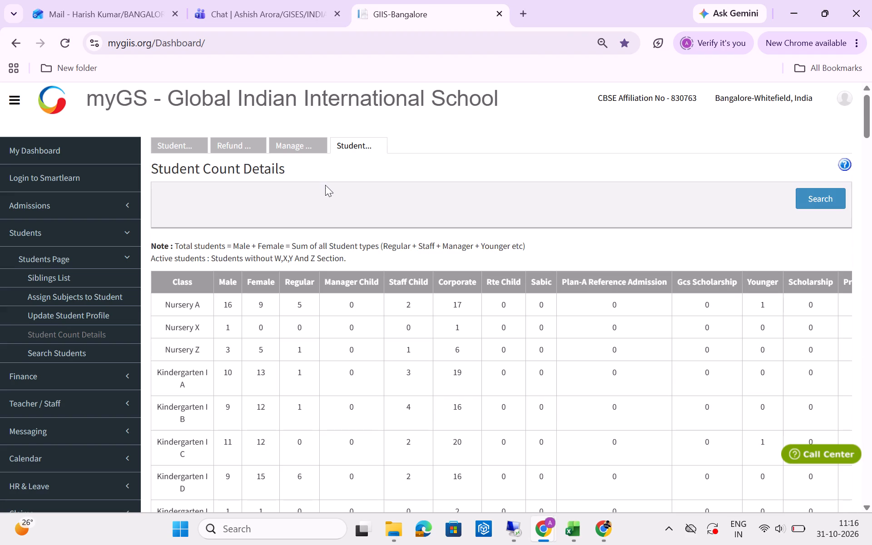
pyautogui.moveTo(870, 120); pyautogui.dragTo(871, 217)
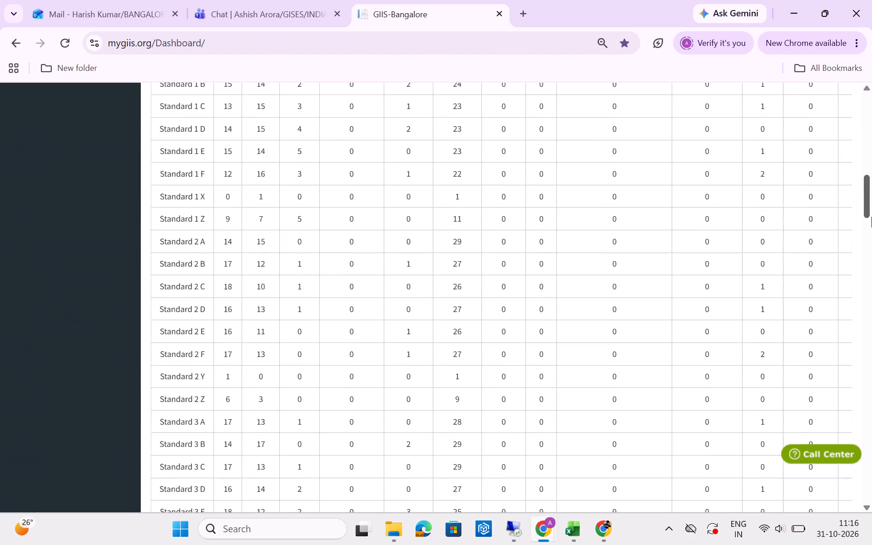
pyautogui.moveTo(871, 217); pyautogui.dragTo(871, 490)
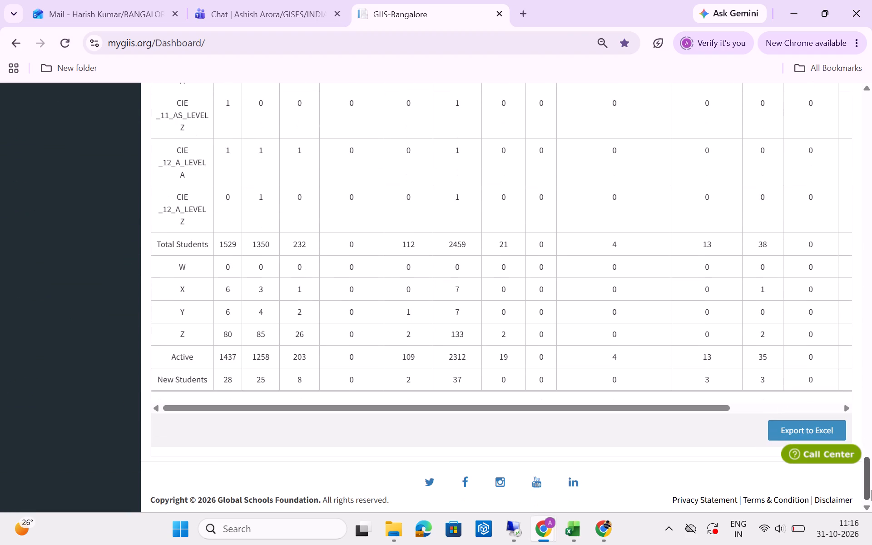
pyautogui.moveTo(871, 490); pyautogui.dragTo(824, 116)
pyautogui.moveTo(824, 116); pyautogui.dragTo(808, 39)
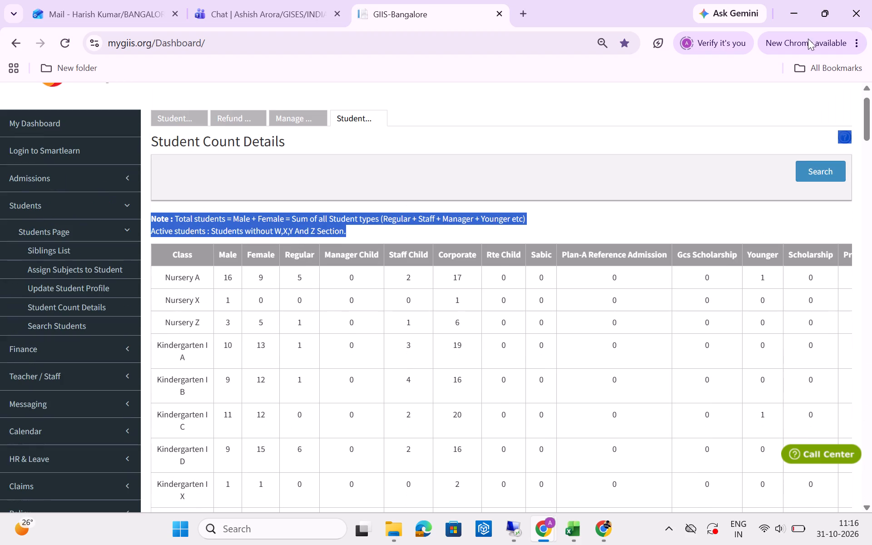
pyautogui.click(659, 169)
pyautogui.moveTo(659, 169); pyautogui.dragTo(518, 214)
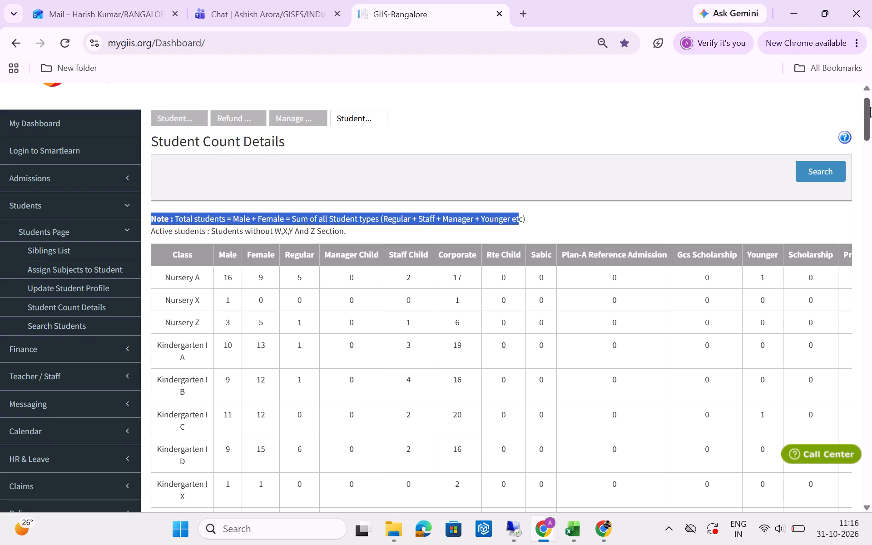
pyautogui.moveTo(870, 106); pyautogui.dragTo(871, 116)
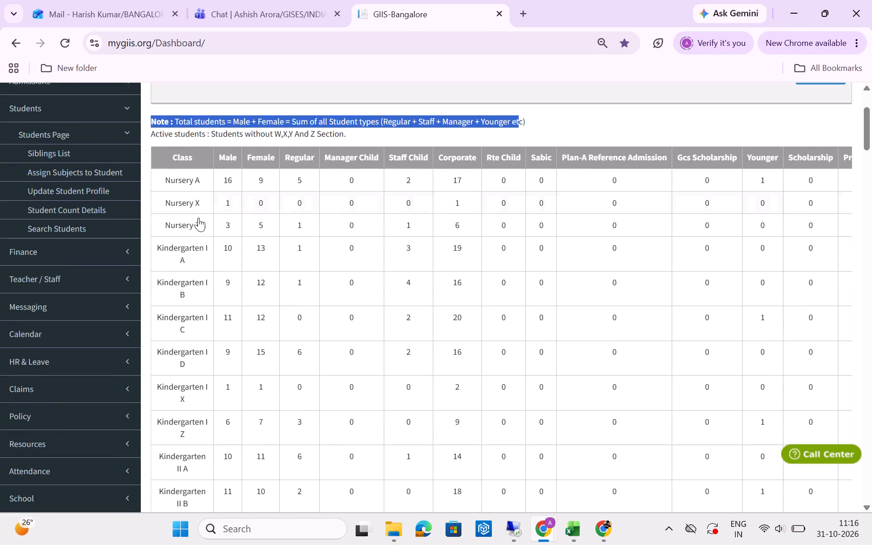
# Open the Student Fee Details report from the finance fee reports.
pyautogui.click(68, 250)
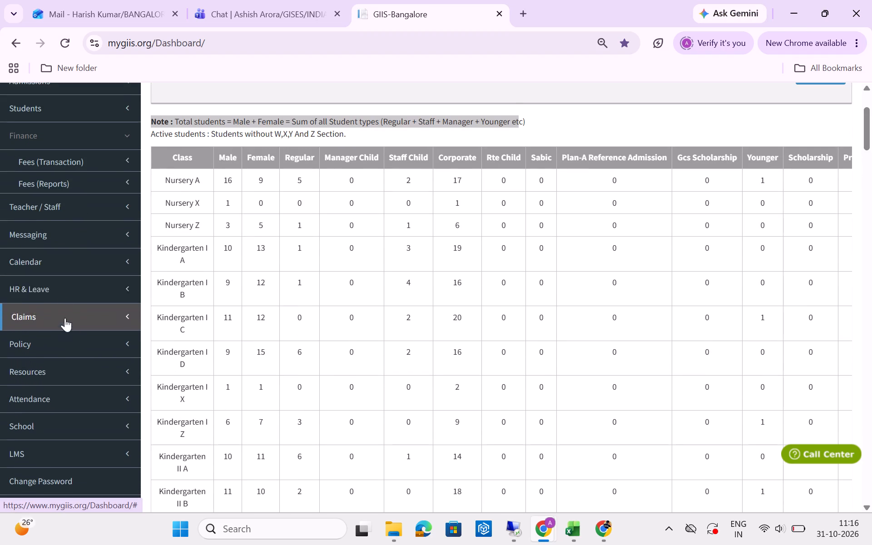
pyautogui.click(80, 177)
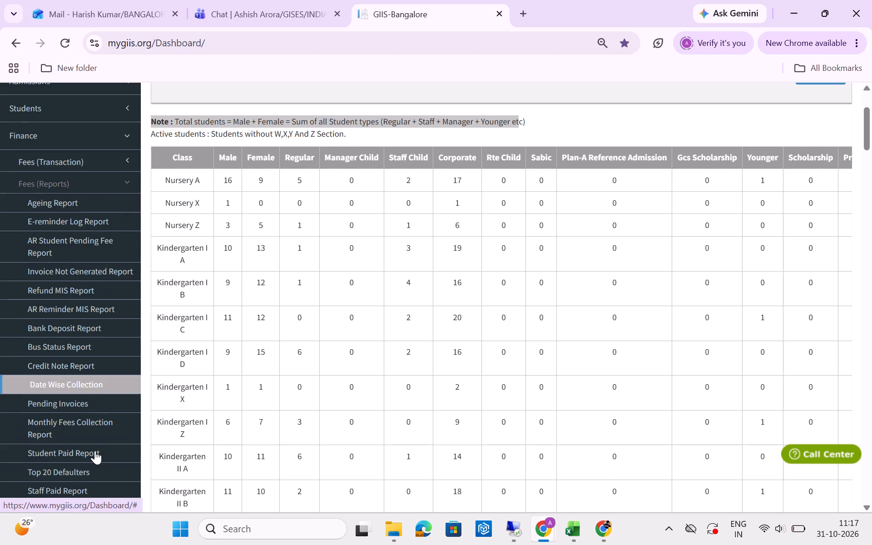
pyautogui.press('Down')
pyautogui.press('Down')
pyautogui.press('Down')
pyautogui.press('Down')
pyautogui.press('Down')
pyautogui.press('Down')
pyautogui.press('Down')
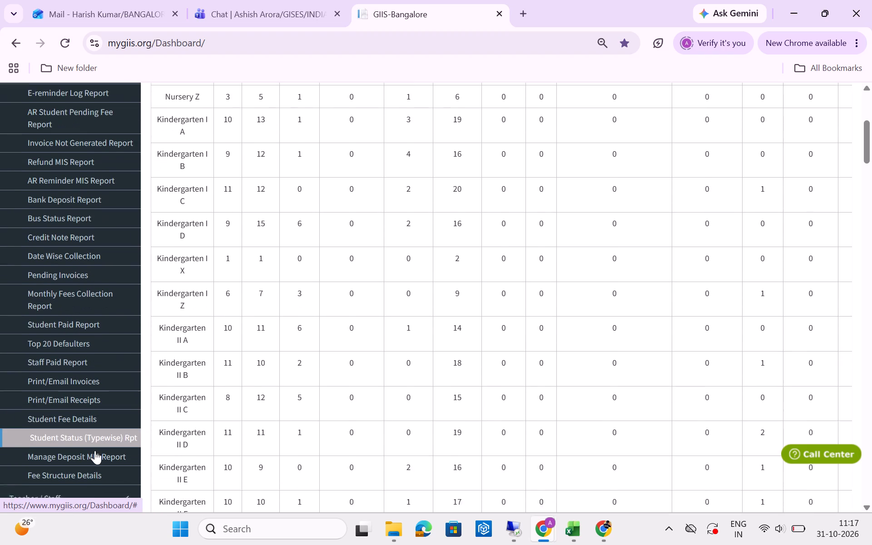
pyautogui.press('Up')
pyautogui.press('Up')
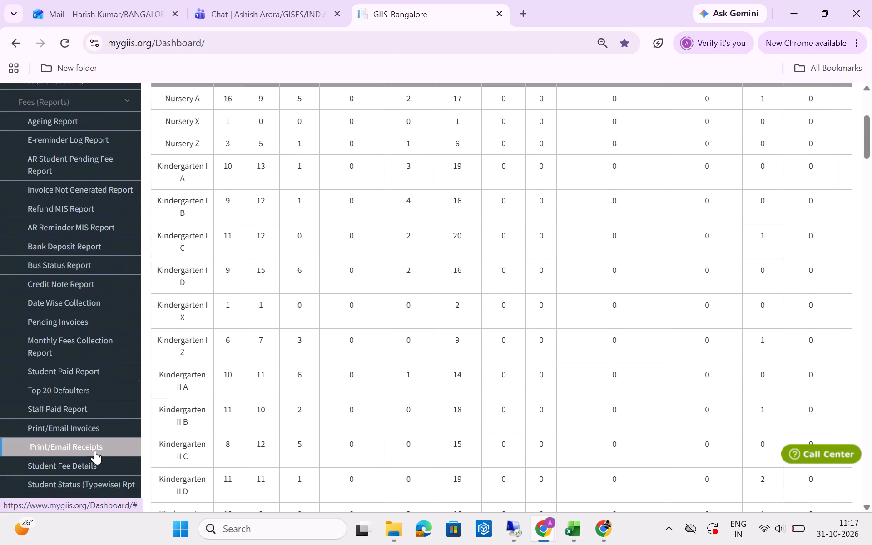
pyautogui.press('Down')
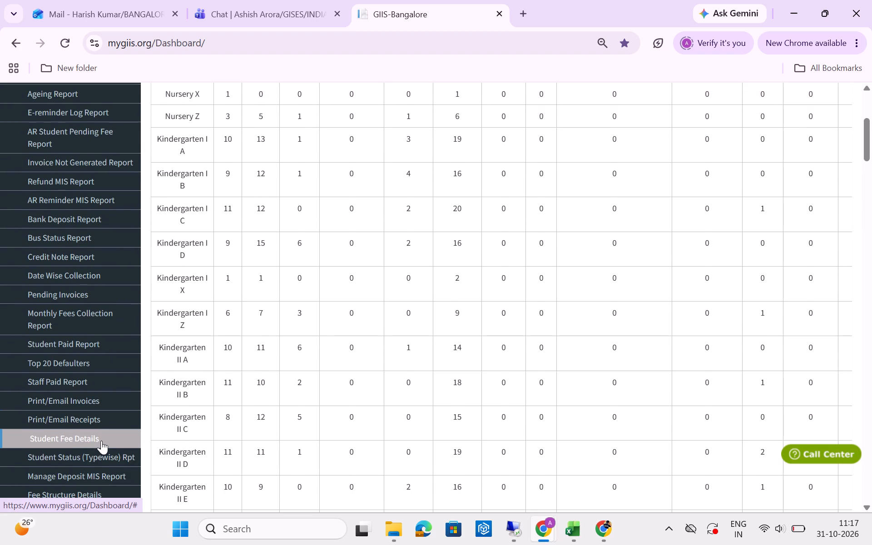
pyautogui.click(102, 441)
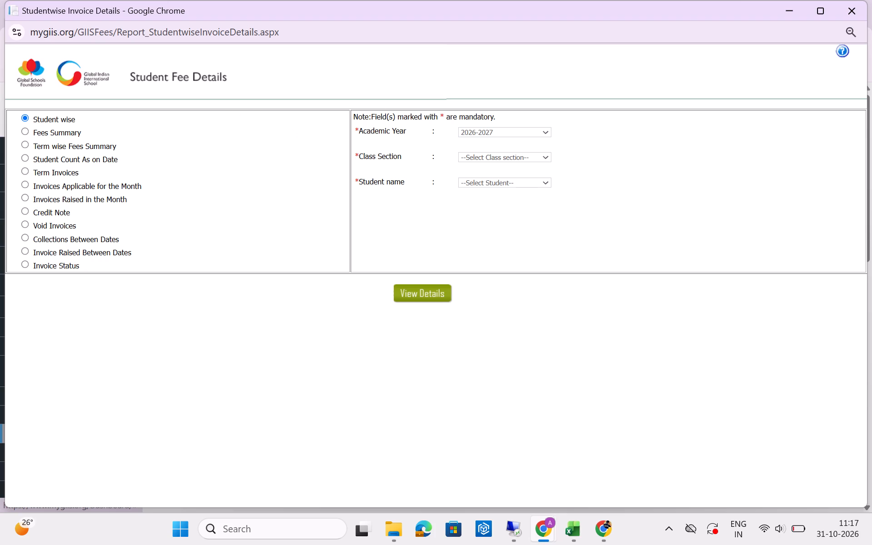
# Choose the Student Count As on Date report and set its academic year to 2025-2026.
pyautogui.click(24, 158)
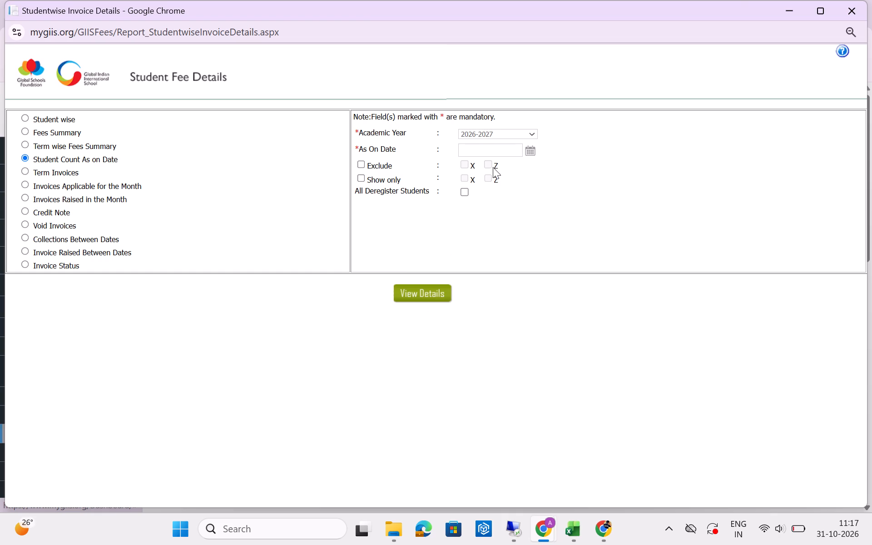
pyautogui.click(530, 135)
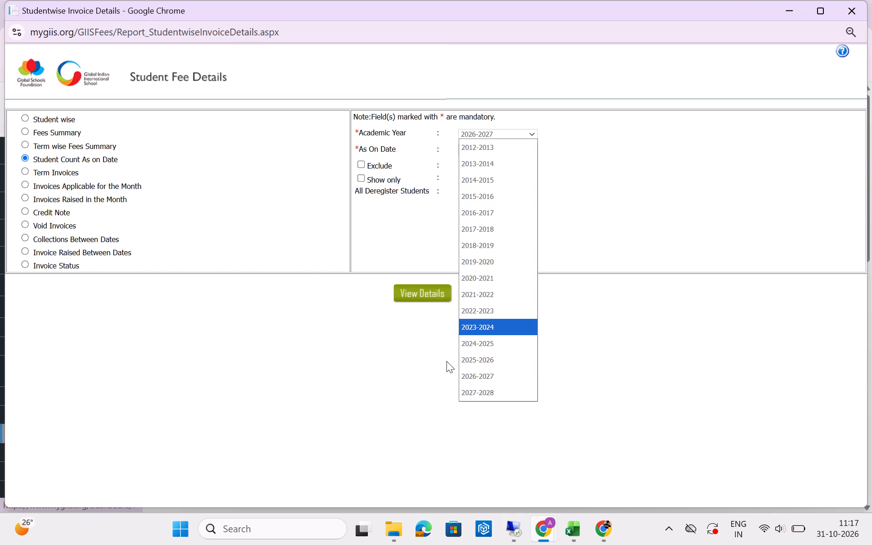
pyautogui.click(488, 356)
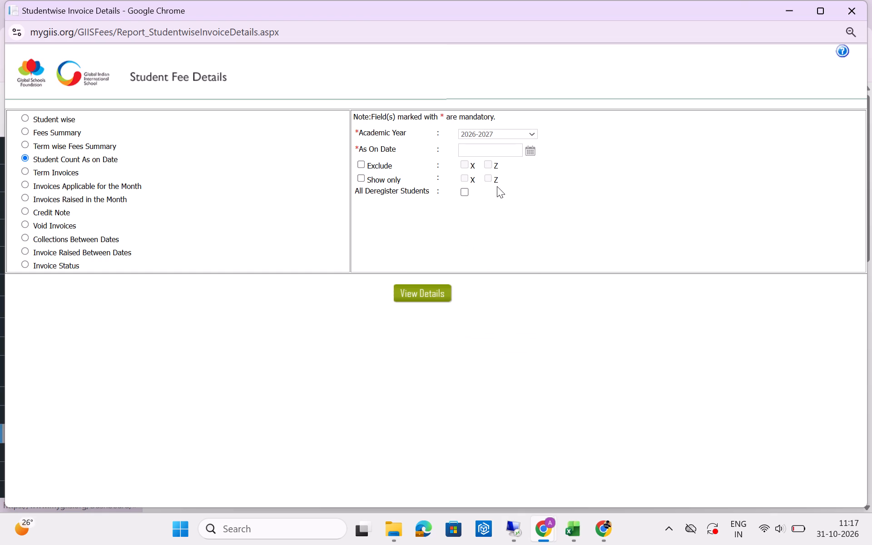
pyautogui.click(488, 163)
# Open the As On Date calendar for the student count report.
pyautogui.click(535, 149)
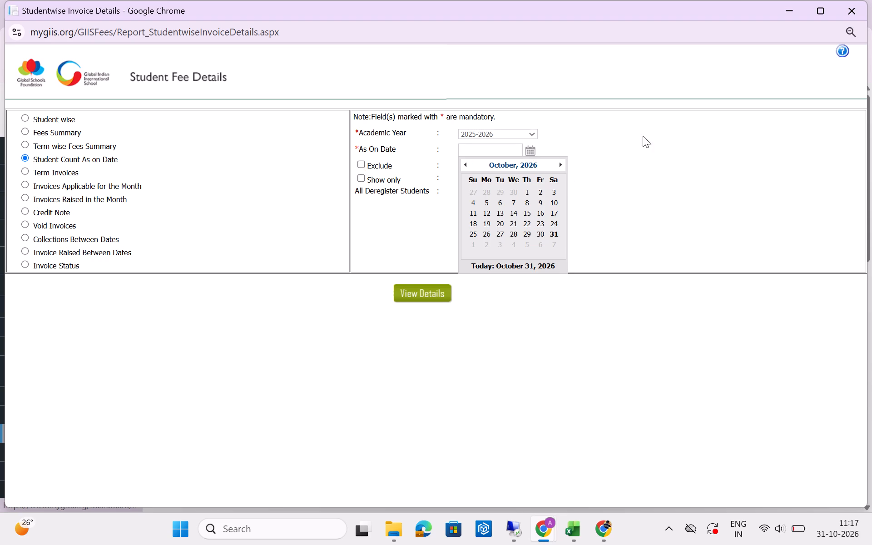
pyautogui.click(613, 183)
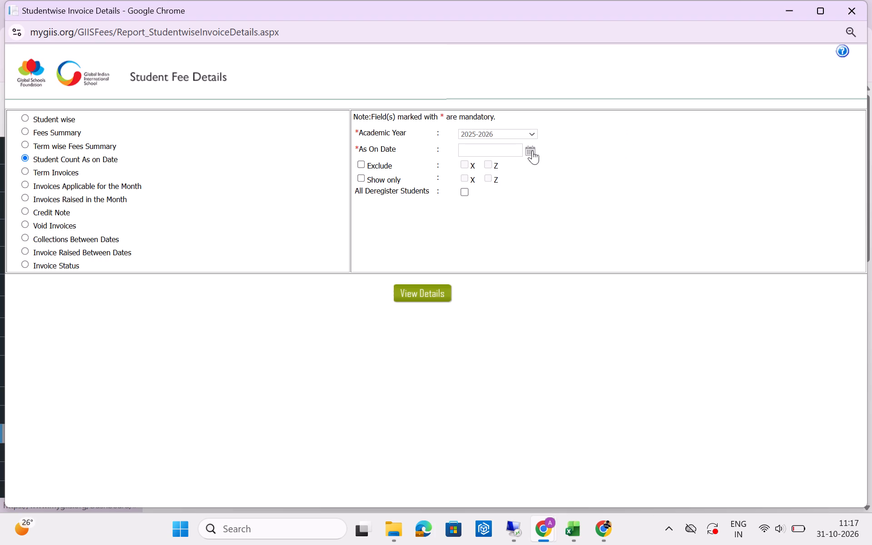
pyautogui.click(487, 165)
pyautogui.click(513, 148)
pyautogui.click(530, 149)
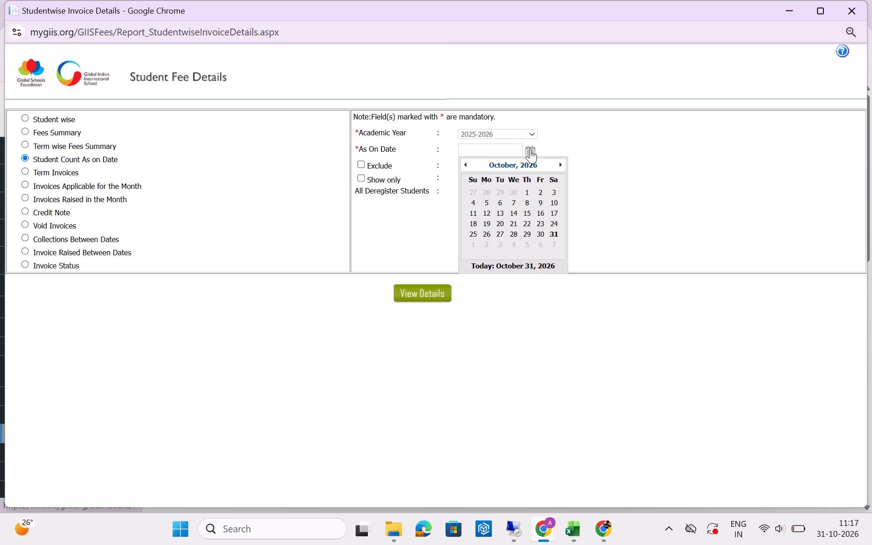
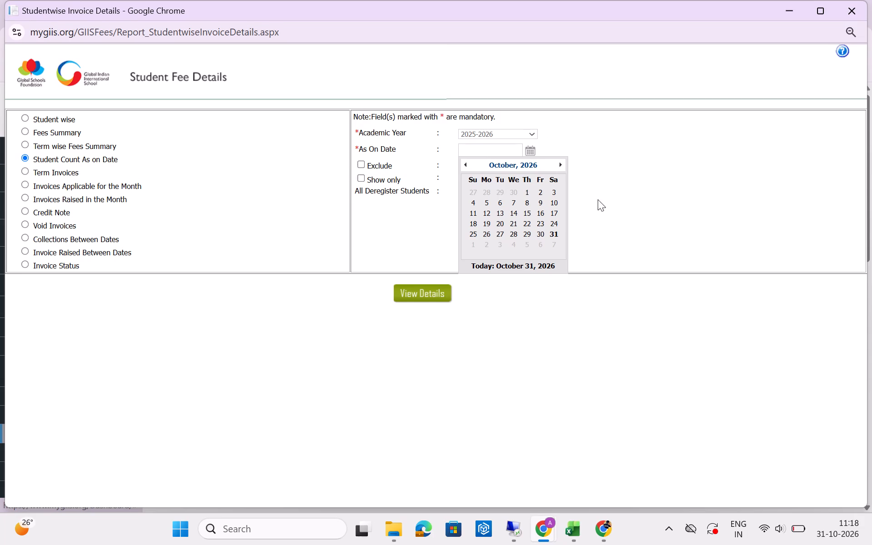
# Set the student count report's As On Date to 31/10/2026.
pyautogui.click(619, 160)
pyautogui.click(534, 152)
pyautogui.click(557, 235)
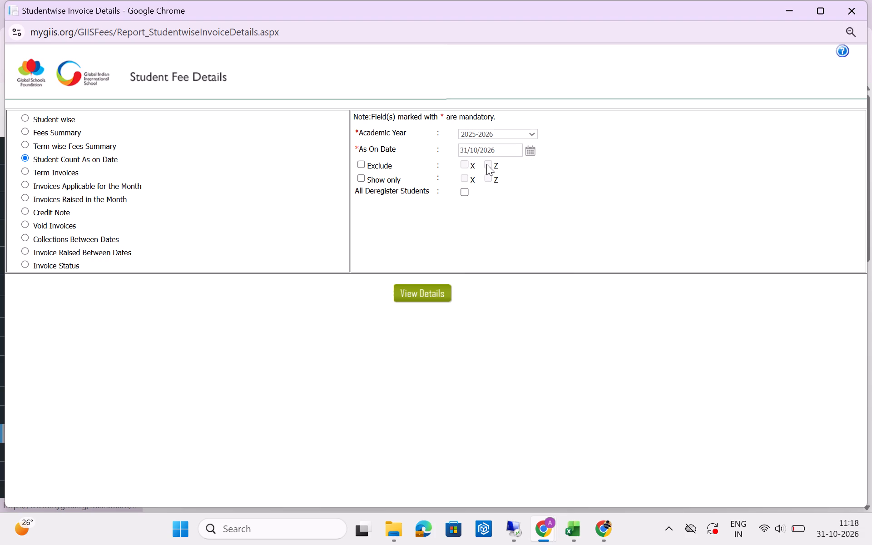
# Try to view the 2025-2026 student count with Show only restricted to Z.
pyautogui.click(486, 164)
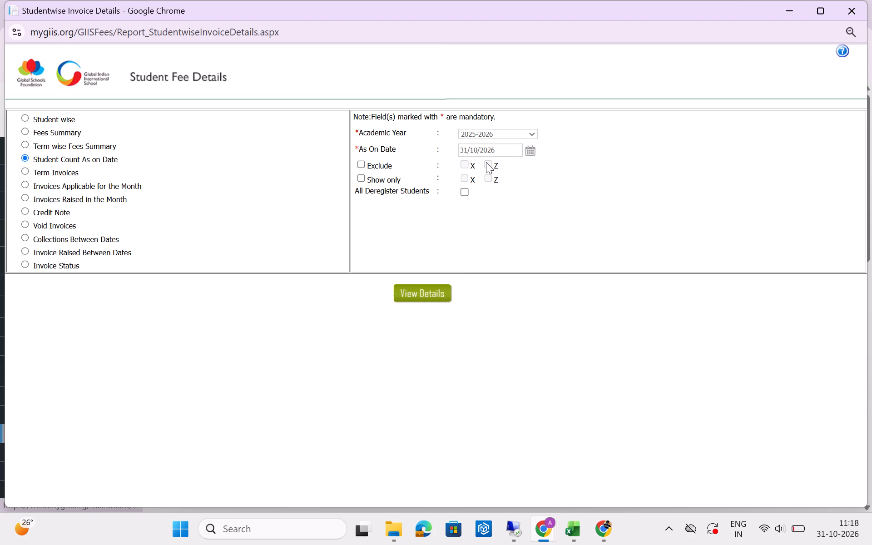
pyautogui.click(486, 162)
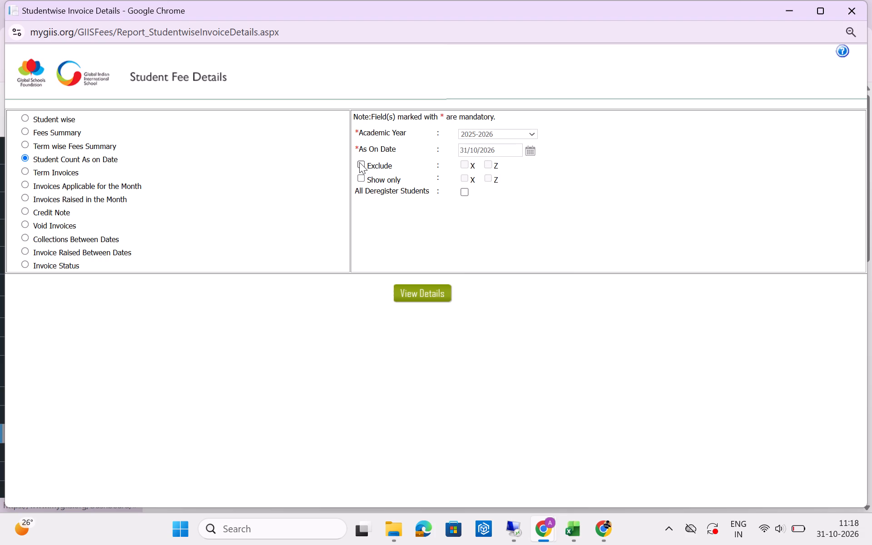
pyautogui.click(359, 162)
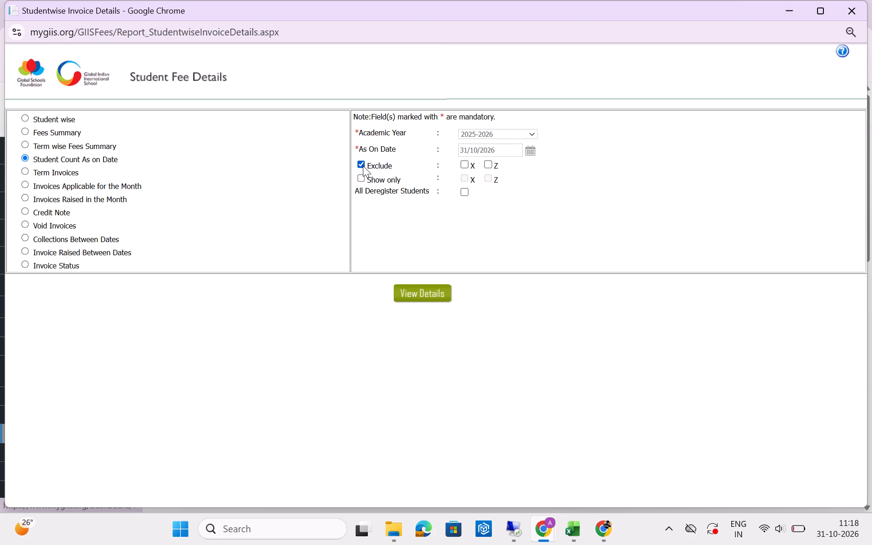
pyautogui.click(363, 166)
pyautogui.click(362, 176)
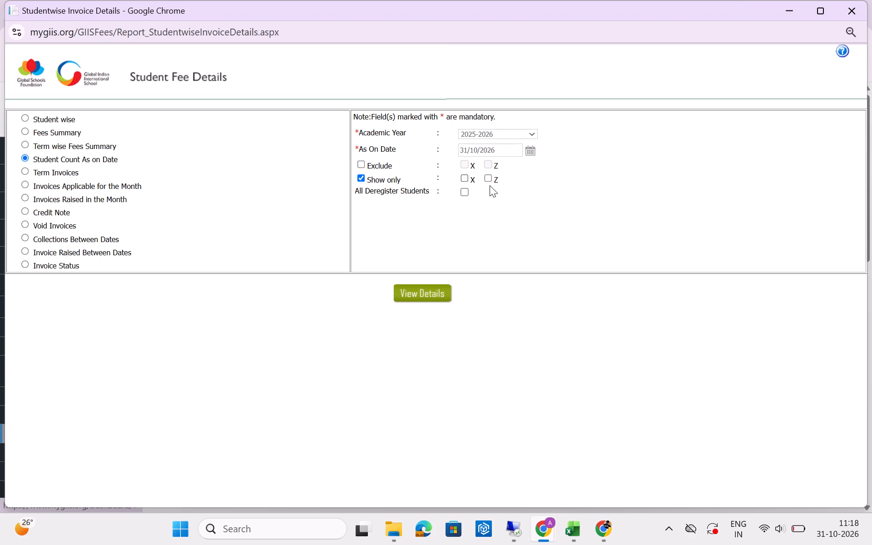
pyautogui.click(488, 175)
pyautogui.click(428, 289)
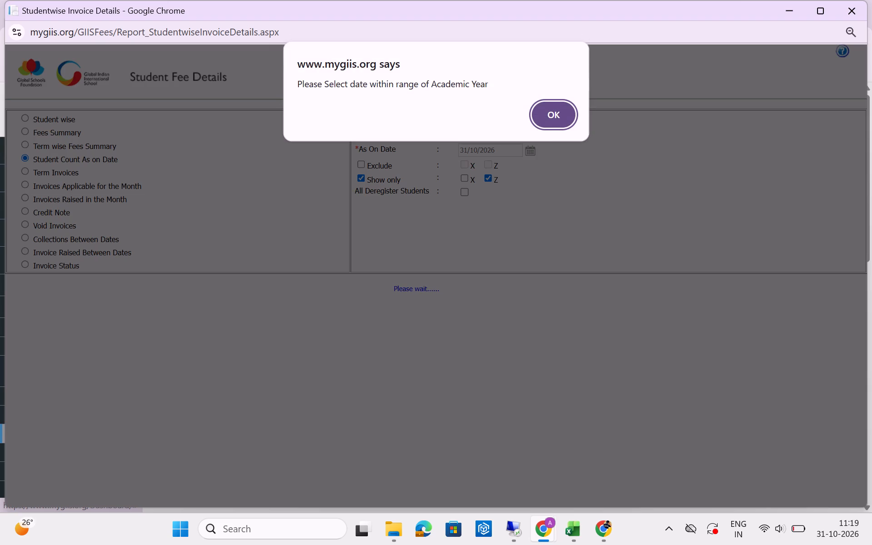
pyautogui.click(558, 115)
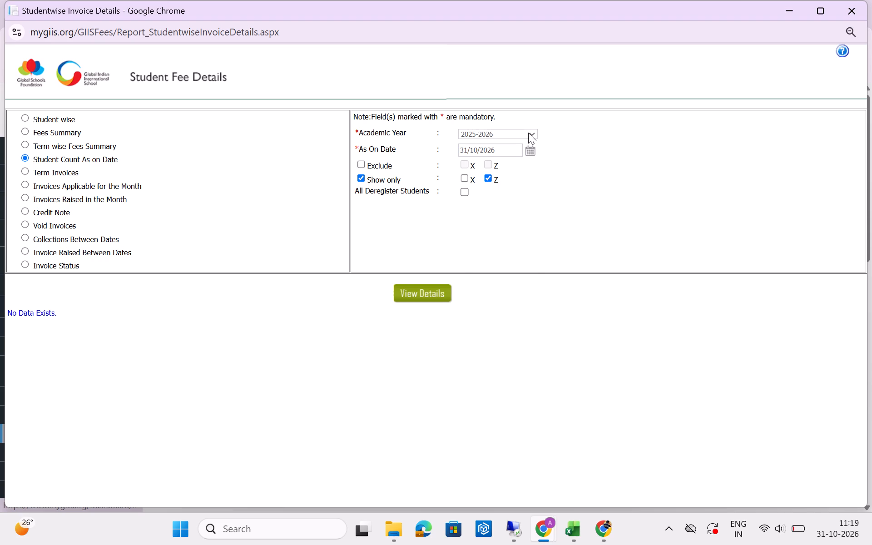
# Change the academic year to 2026-2027, clear the Show only Z restriction, and view the student count details.
pyautogui.click(528, 133)
pyautogui.click(476, 376)
pyautogui.click(489, 180)
pyautogui.click(362, 177)
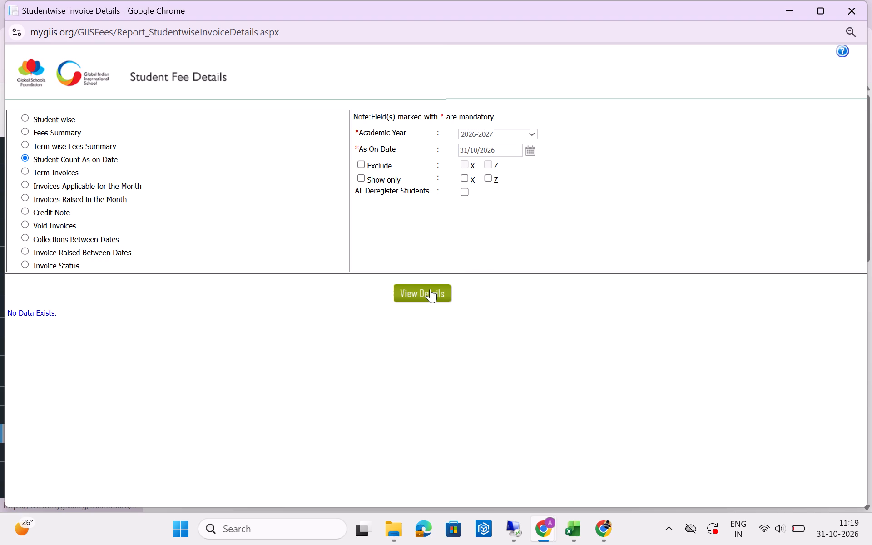
pyautogui.click(430, 289)
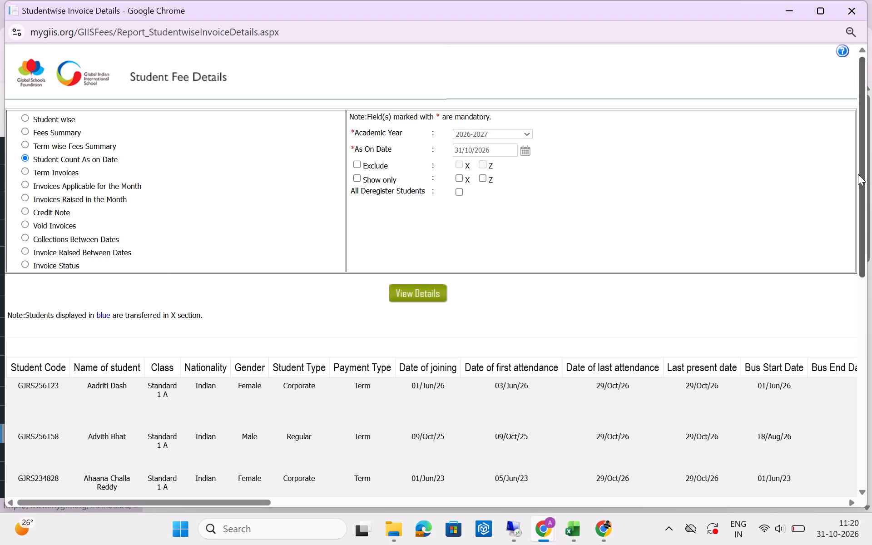
# Export the student count results to Excel and open the downloaded CSV file.
pyautogui.moveTo(863, 179); pyautogui.dragTo(820, 491)
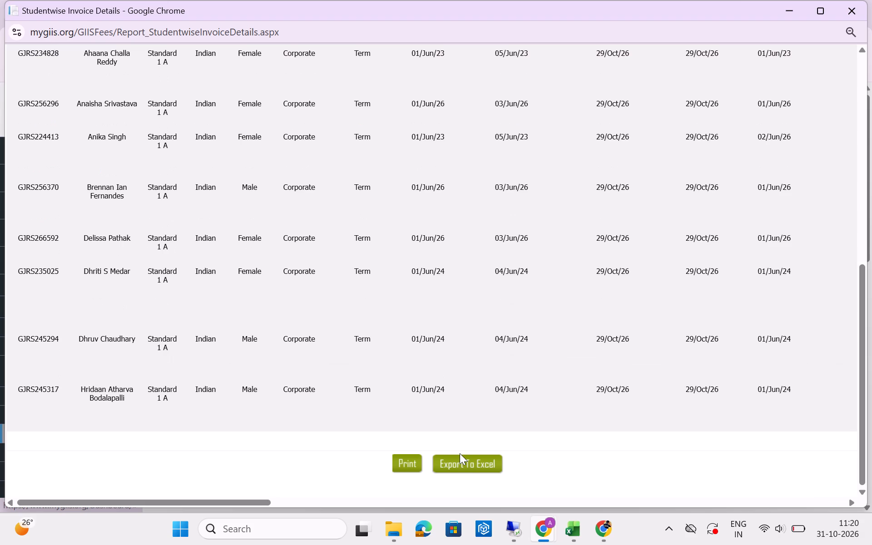
pyautogui.click(467, 464)
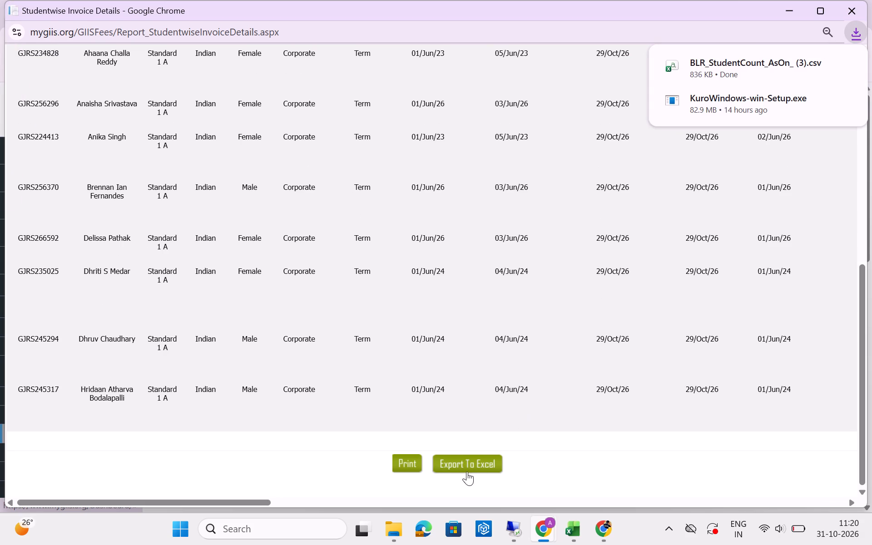
pyautogui.doubleClick(751, 65)
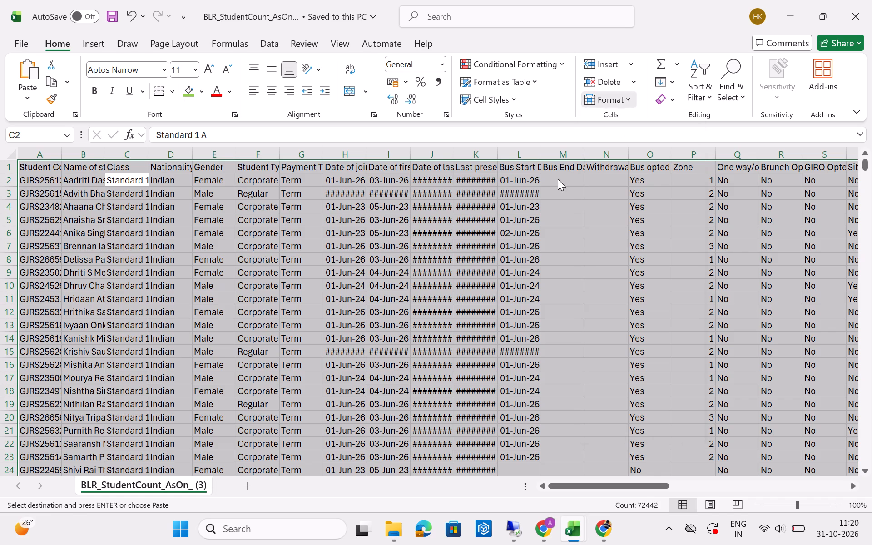
# Examine the exported report's columns from Student Code through the contact and transfer fields.
pyautogui.press('Left')
pyautogui.press('Left')
pyautogui.press('Right')
pyautogui.press('Left')
pyautogui.press('Left')
pyautogui.press('Right')
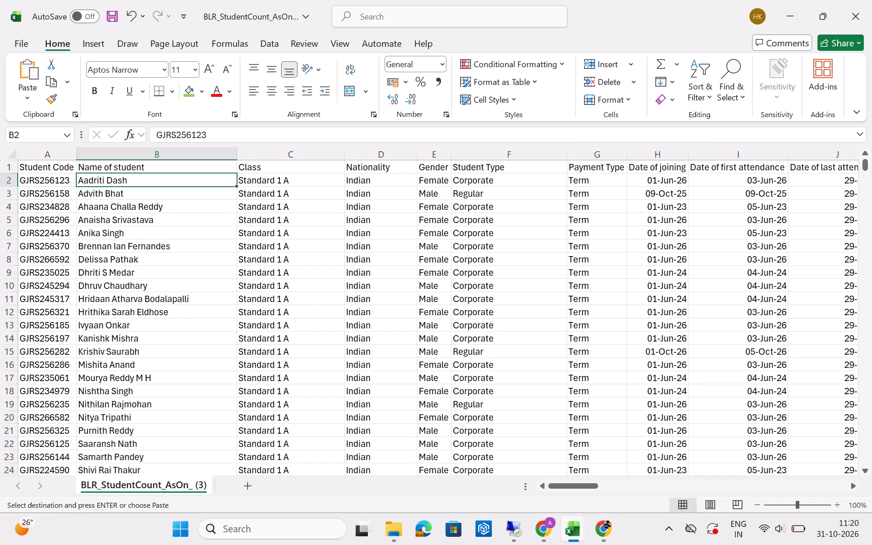
pyautogui.press('Right')
pyautogui.press('Right')
pyautogui.press('Right')
pyautogui.press('Up')
pyautogui.press('Right')
pyautogui.press('Right')
pyautogui.press('Right')
pyautogui.press('Right')
pyautogui.press('Right')
pyautogui.press('Right')
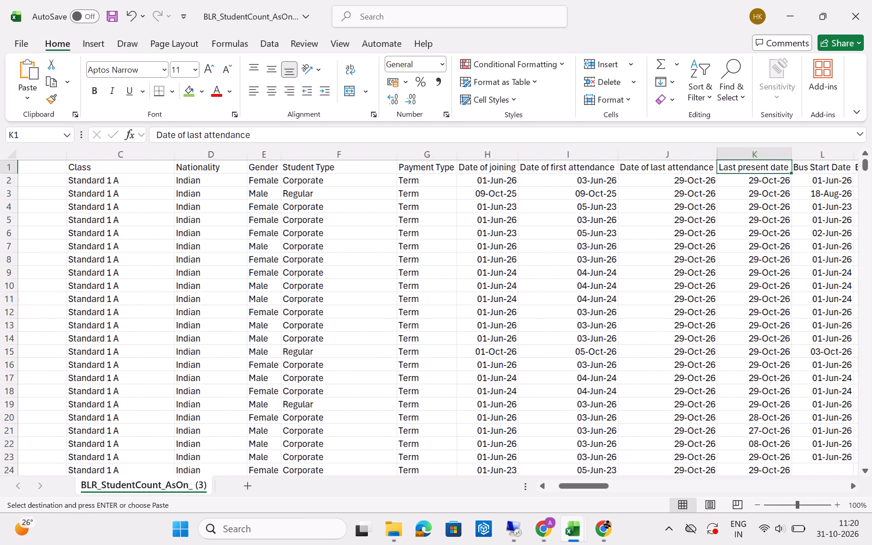
pyautogui.press('Left')
pyautogui.press('Right')
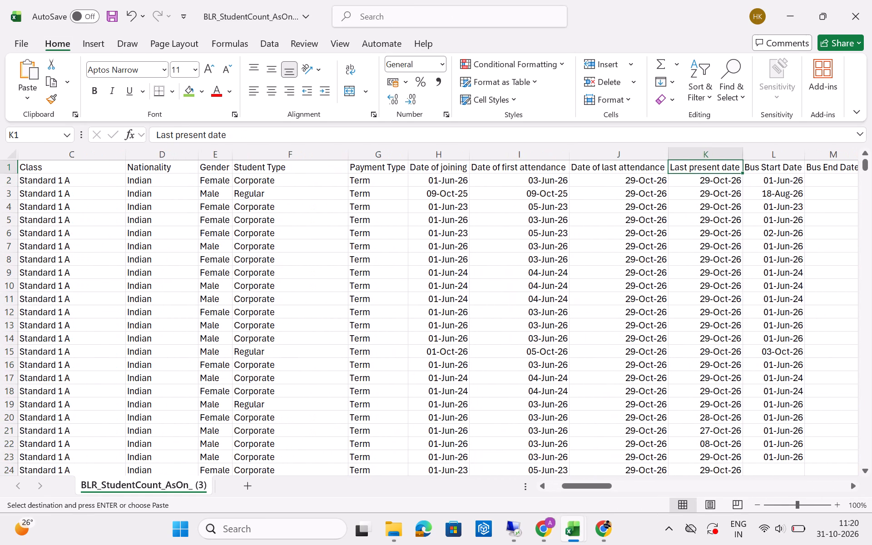
pyautogui.press('Left')
pyautogui.press('Right')
pyautogui.press('Right')
pyautogui.press('Right')
pyautogui.press('Right')
pyautogui.press('Right')
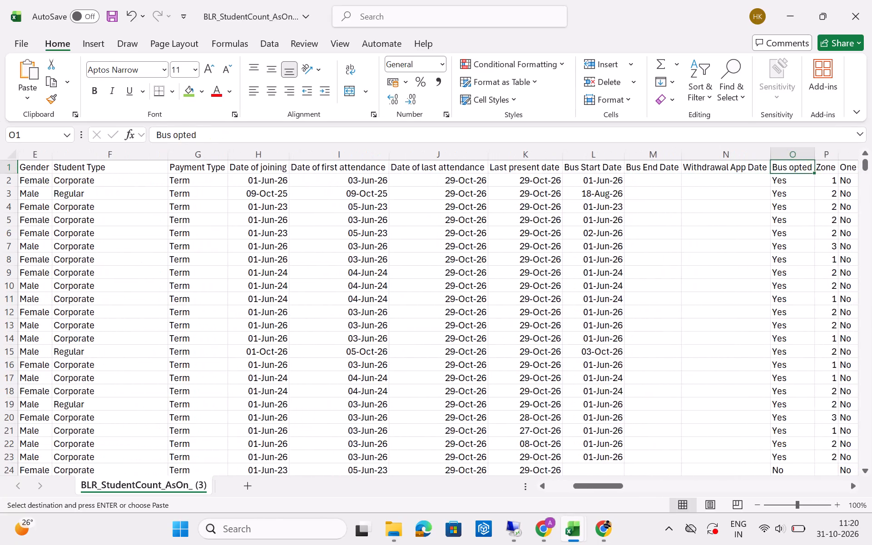
pyautogui.press('Right')
pyautogui.press('Right')
pyautogui.press('Right')
pyautogui.press('Right')
pyautogui.press('Right')
pyautogui.press('Right')
pyautogui.press('Right')
pyautogui.press('Right')
pyautogui.press('Right')
pyautogui.press('Right')
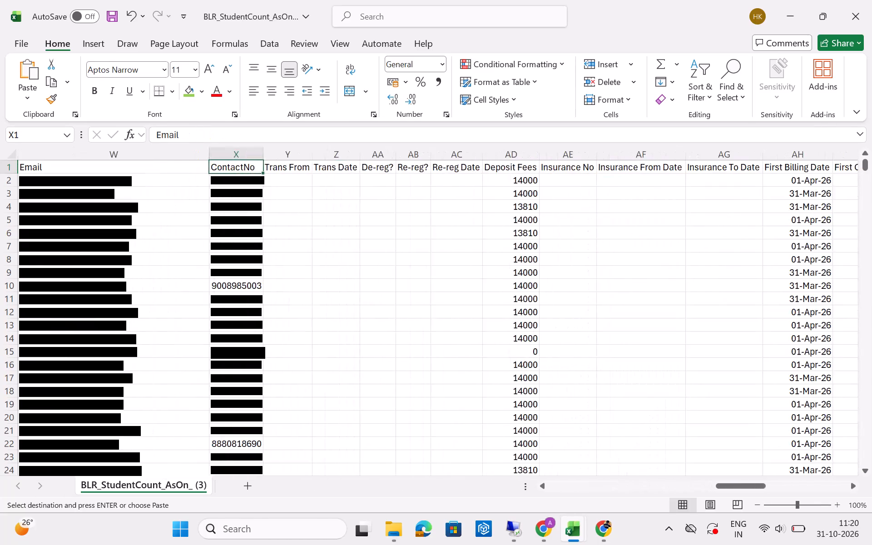
pyautogui.press('Right')
pyautogui.press('Left')
pyautogui.press('Left')
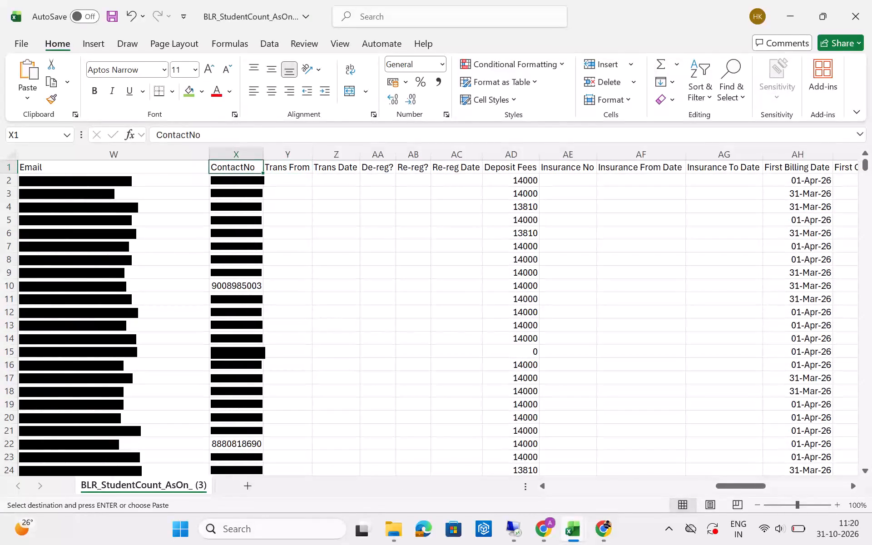
pyautogui.press('Left')
pyautogui.press('Left')
pyautogui.press('Left')
pyautogui.press('Left')
pyautogui.press('Left')
pyautogui.press('Left')
pyautogui.press('Left')
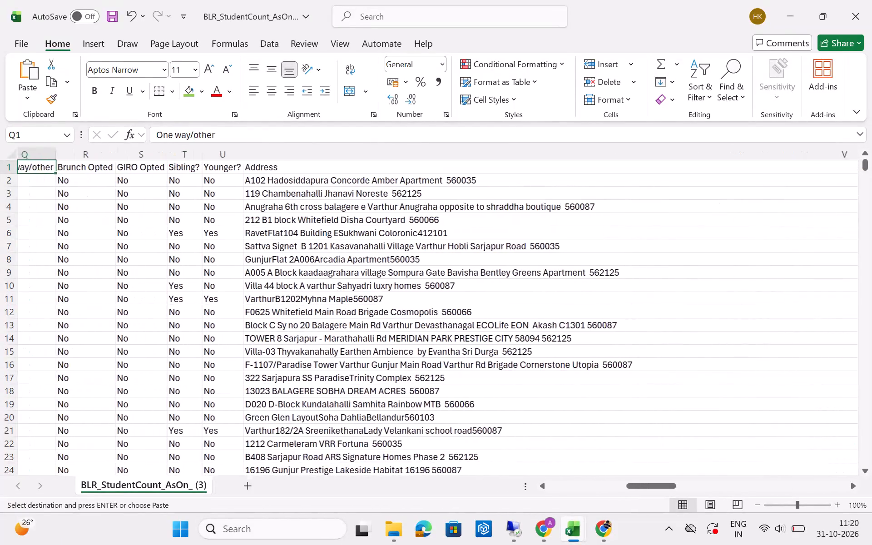
pyautogui.press('Left')
pyautogui.press('Right')
pyautogui.press('Right')
pyautogui.press('Right')
pyautogui.press('Right')
pyautogui.press('Left')
pyautogui.press('Left')
pyautogui.press('Left')
pyautogui.press('Left')
pyautogui.press('Left')
pyautogui.press('Left')
pyautogui.press('Left')
pyautogui.press('Left')
pyautogui.press('Left')
pyautogui.press('Left')
pyautogui.press('Left')
pyautogui.press('Left')
pyautogui.press('Left')
pyautogui.press('Left')
pyautogui.press('Left')
pyautogui.press('Left')
pyautogui.press('Left')
pyautogui.press('Left')
pyautogui.press('Left')
pyautogui.press('Left')
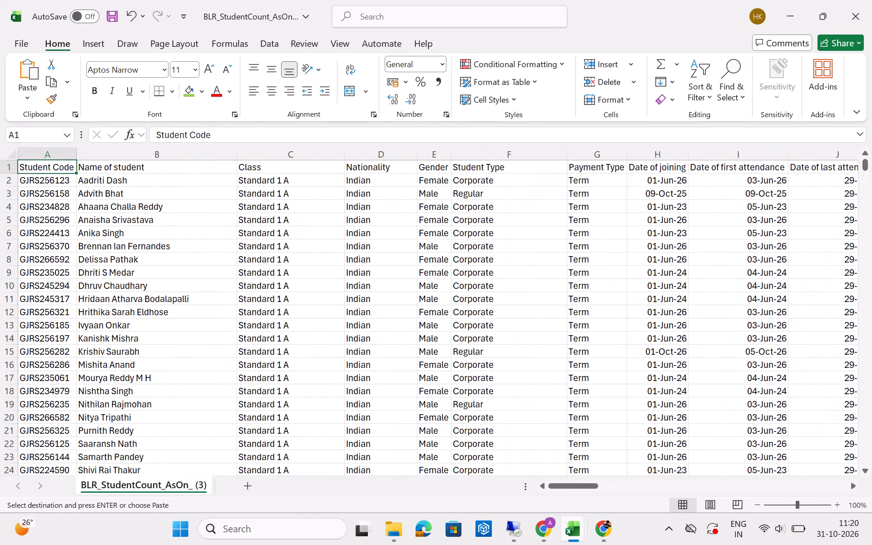
# Add filters to the header row of the student count sheet.
pyautogui.press('Right')
pyautogui.press('Right')
pyautogui.press('Left')
pyautogui.press('Left')
pyautogui.hotkey('shift', 'space')
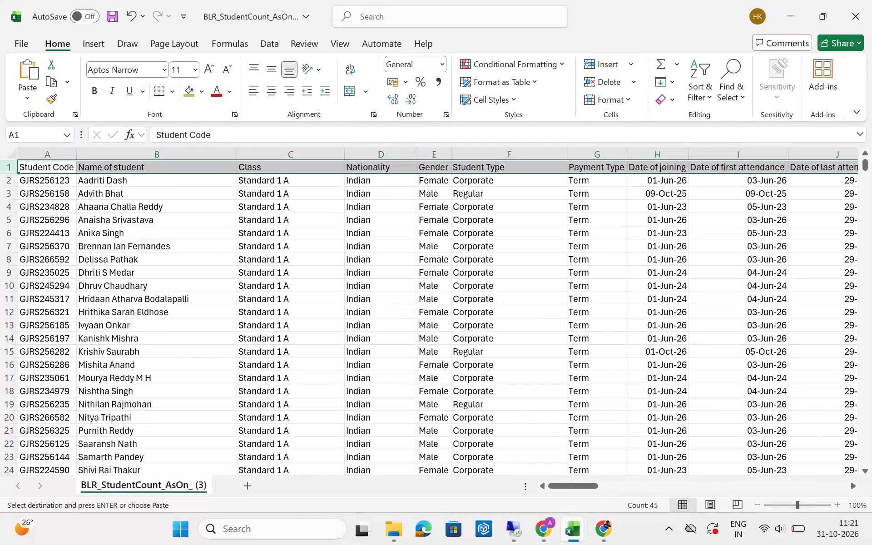
pyautogui.hotkey('ctrl', 'shift', 'l')
# Filter the Class column to the classes matching "z".
pyautogui.press('Right')
pyautogui.press('Left')
pyautogui.press('Right')
pyautogui.press('Right')
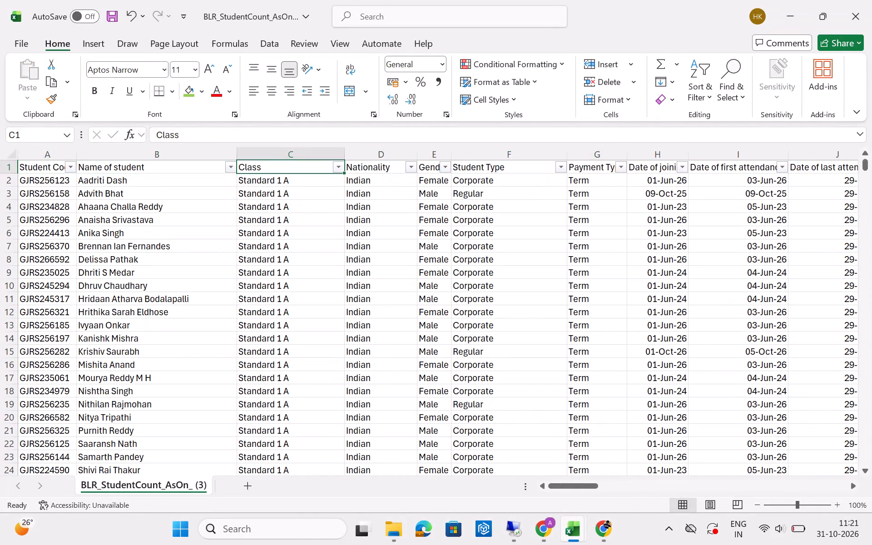
pyautogui.click(335, 163)
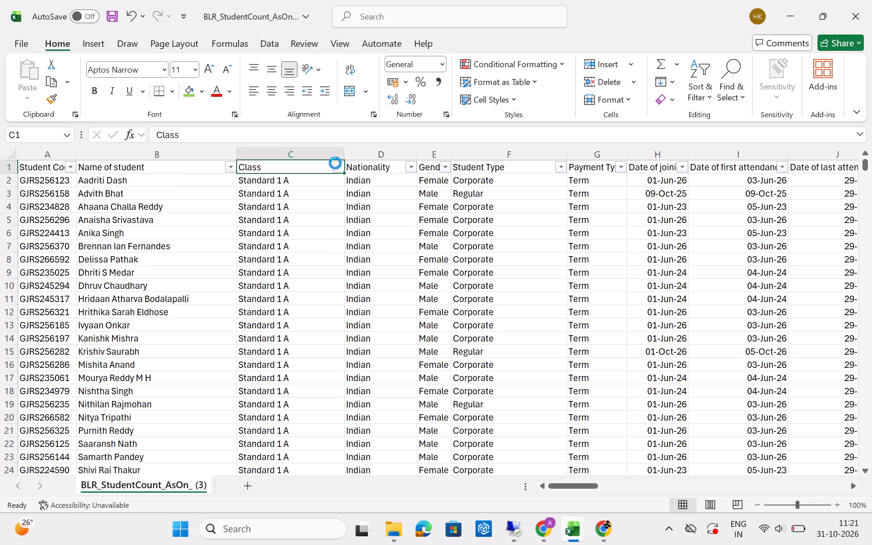
pyautogui.click(246, 290)
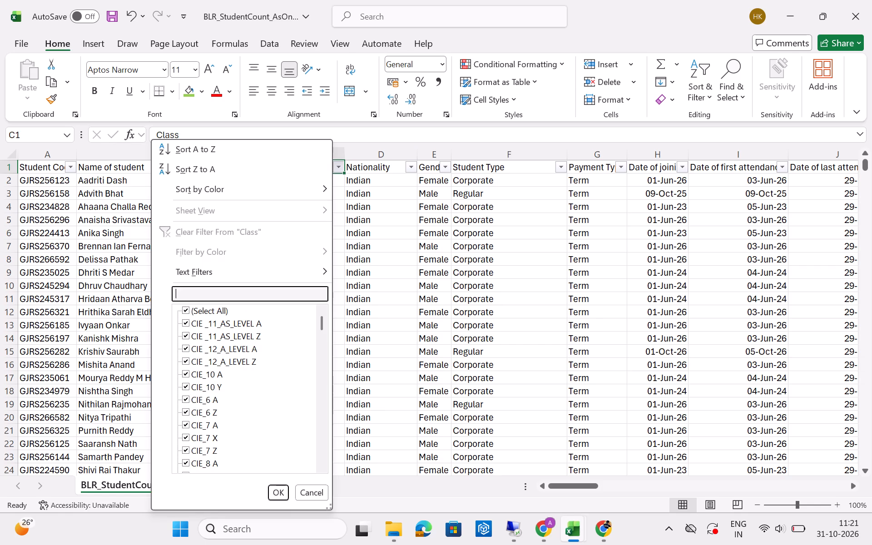
pyautogui.press('z')
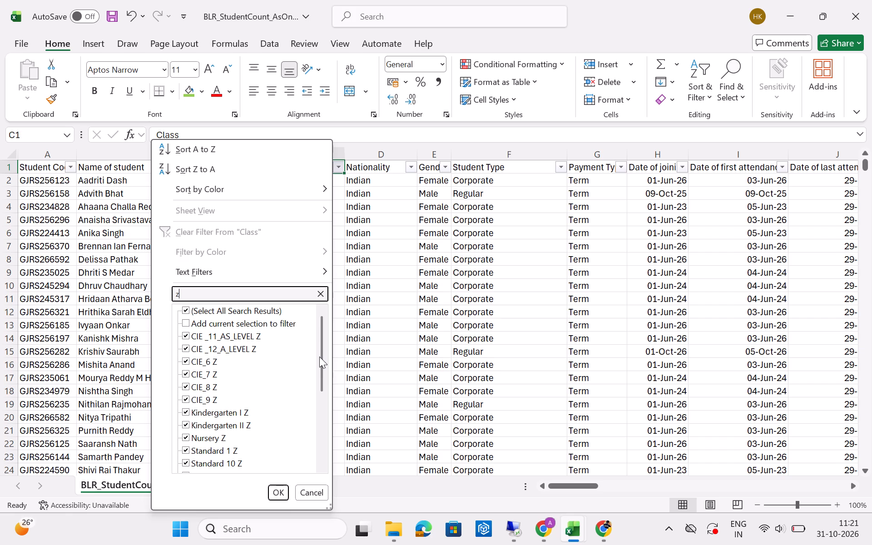
pyautogui.moveTo(319, 357); pyautogui.dragTo(320, 391)
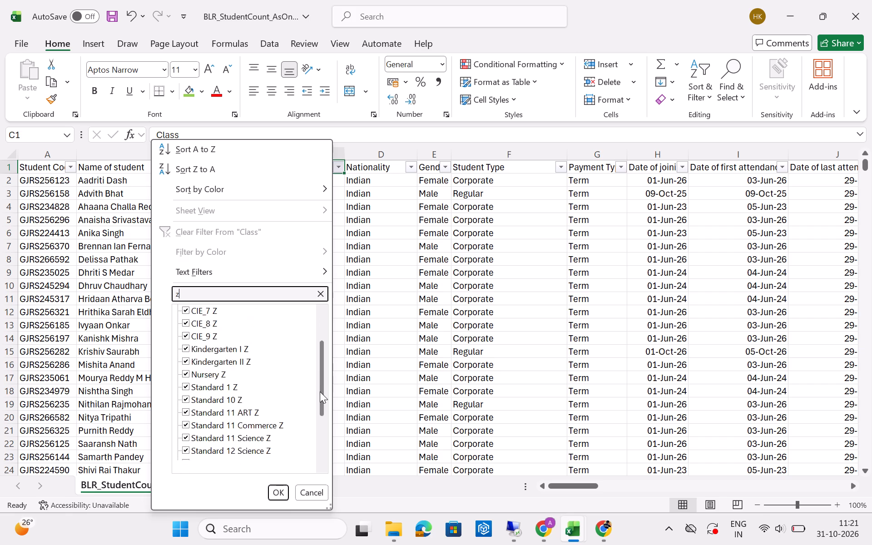
pyautogui.moveTo(320, 391); pyautogui.dragTo(318, 311)
pyautogui.click(275, 490)
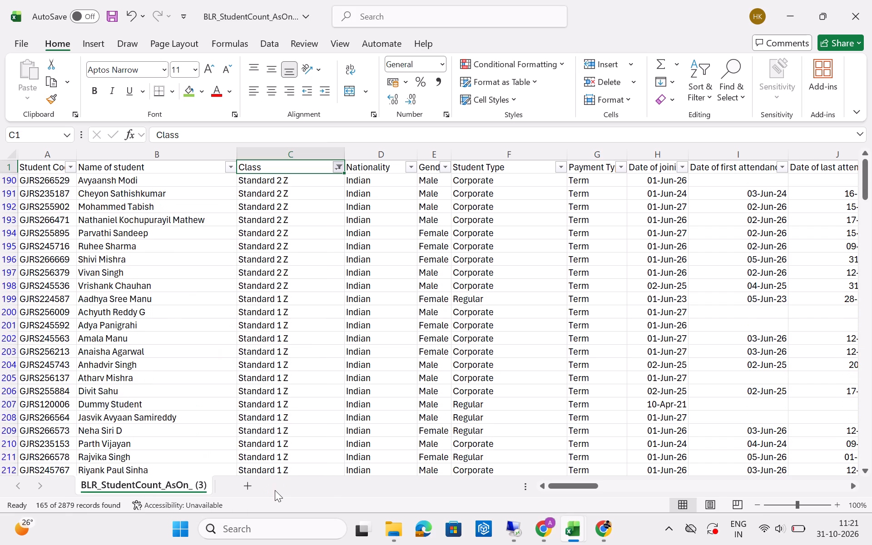
# Make the header row of the student count sheet bold.
pyautogui.click(332, 218)
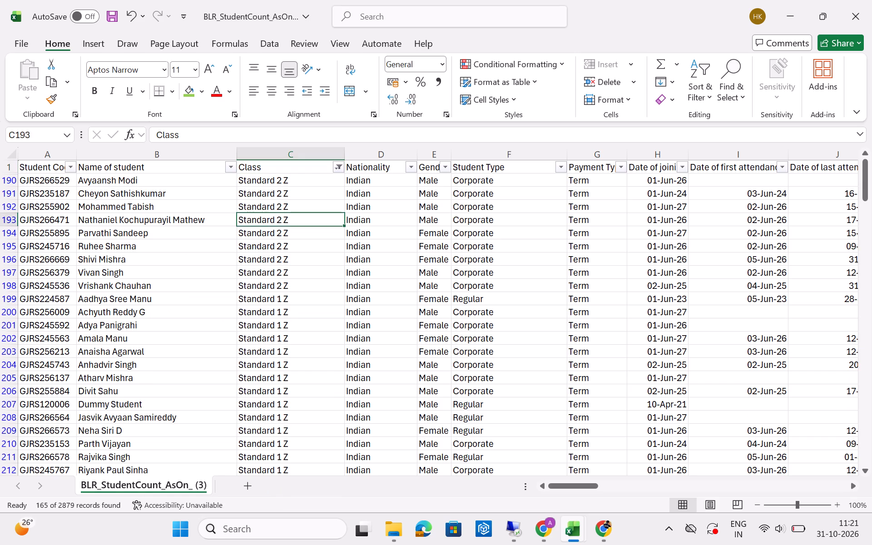
pyautogui.press('Up')
pyautogui.press('Up')
pyautogui.press('Up')
pyautogui.press('Up')
pyautogui.hotkey('shift', 'space')
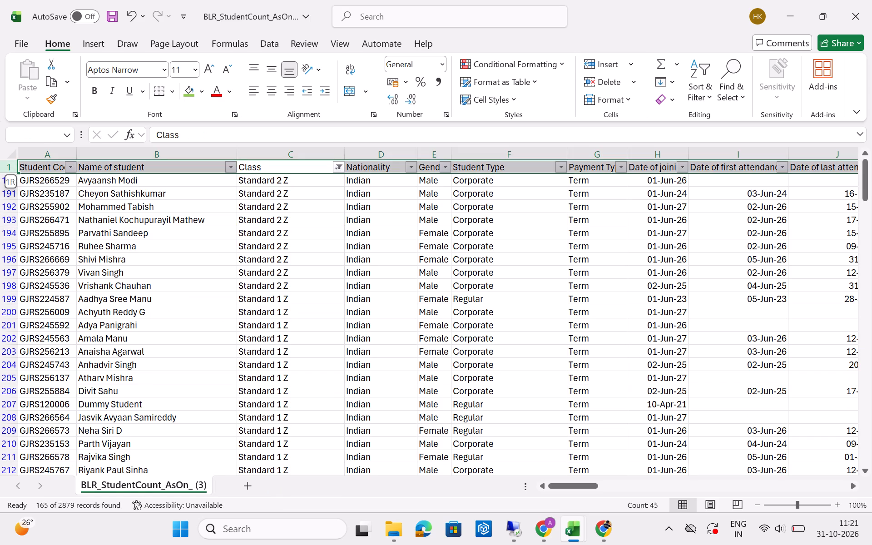
pyautogui.hotkey('ctrl', 'b')
# Examine the filtered Z section records from the Class column across the joining, attendance, bus and withdrawal application columns.
pyautogui.press('Down')
pyautogui.press('Down')
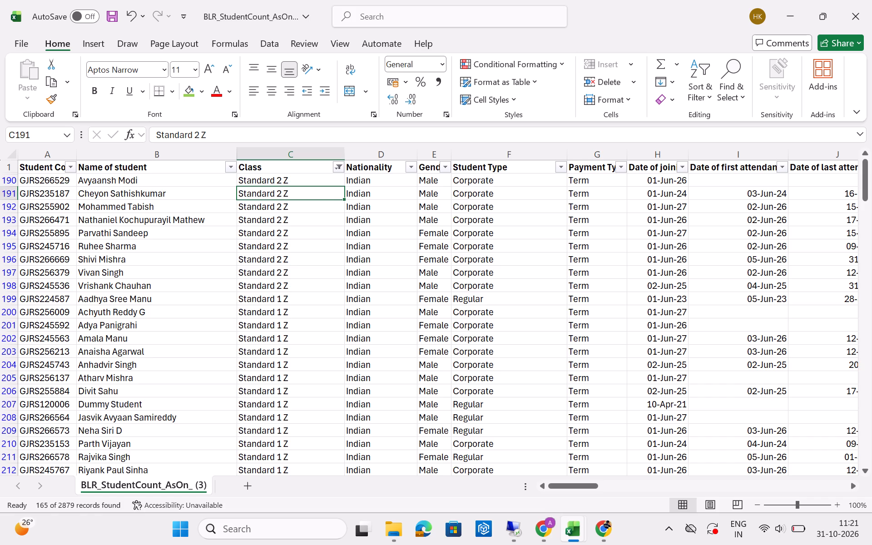
pyautogui.press('Right')
pyautogui.press('Right')
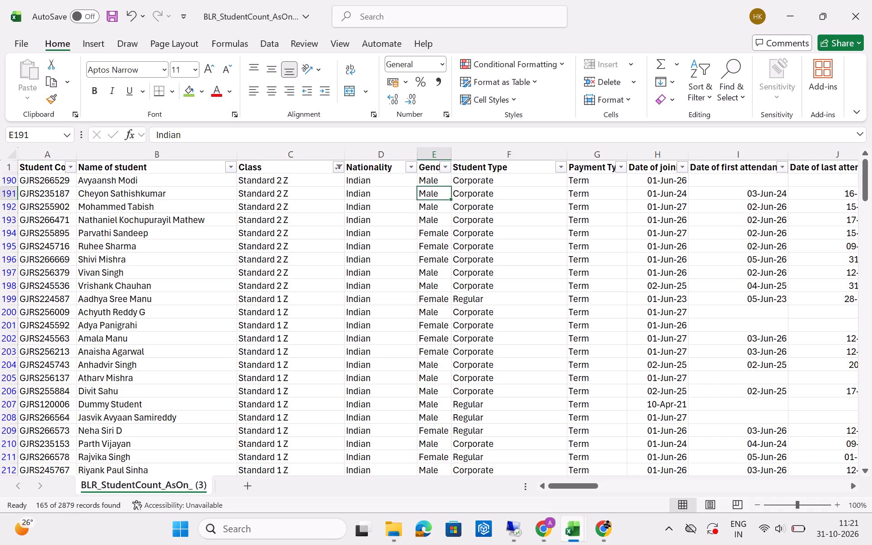
pyautogui.press('Right')
pyautogui.press('Right')
pyautogui.press('Right')
pyautogui.press('Right')
pyautogui.press('Right')
pyautogui.press('Right')
pyautogui.press('Right')
pyautogui.press('Right')
pyautogui.press('Right')
pyautogui.press('Right')
pyautogui.press('Right')
pyautogui.press('Right')
pyautogui.press('Right')
pyautogui.press('Right')
pyautogui.press('Right')
pyautogui.press('Right')
pyautogui.press('Up')
pyautogui.press('Left')
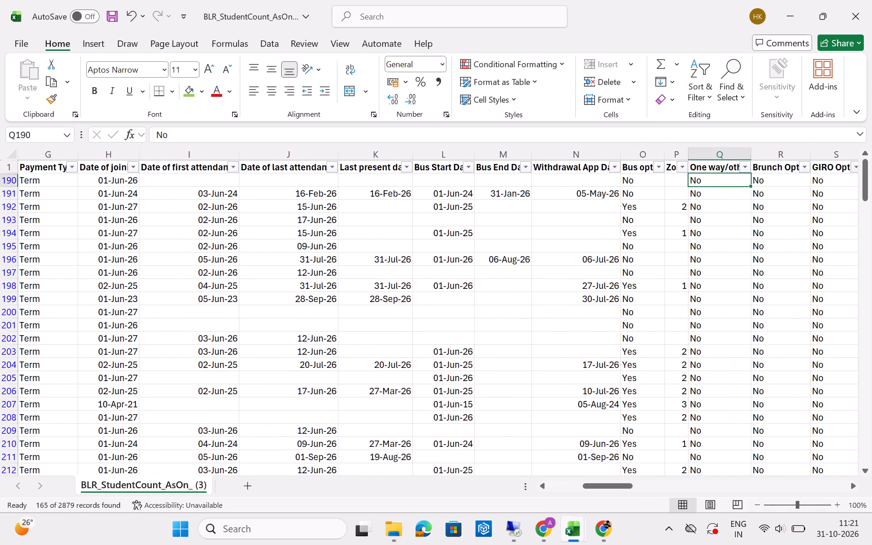
pyautogui.press('Left')
pyautogui.press('Left')
pyautogui.press('Left')
pyautogui.press('Left')
# Examine the filtered Z section records' deposit fees, insurance, first billing, first collection, withdrawal effective date and staff columns.
pyautogui.press('Right')
pyautogui.press('Right')
pyautogui.press('Right')
pyautogui.press('Right')
pyautogui.press('Right')
pyautogui.press('Right')
pyautogui.press('Right')
pyautogui.press('Right')
pyautogui.press('Right')
pyautogui.press('Right')
pyautogui.press('Right')
pyautogui.press('Right')
pyautogui.press('Right')
pyautogui.press('Right')
pyautogui.press('Right')
pyautogui.press('Right')
pyautogui.press('Right')
pyautogui.press('Right')
pyautogui.press('Right')
pyautogui.press('Right')
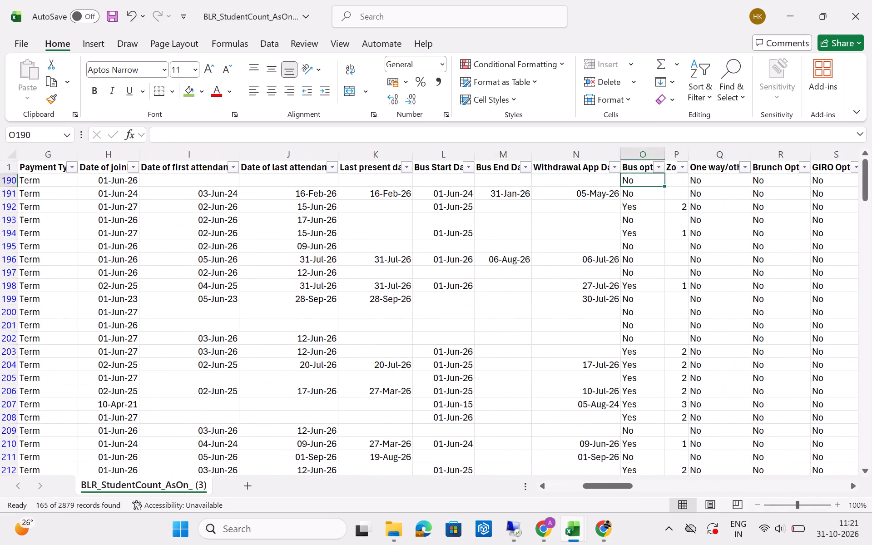
pyautogui.press('Right')
pyautogui.press('Left')
pyautogui.press('Left')
pyautogui.press('Left')
pyautogui.press('Left')
pyautogui.press('Left')
pyautogui.press('Left')
pyautogui.press('Left')
pyautogui.press('Left')
pyautogui.press('Left')
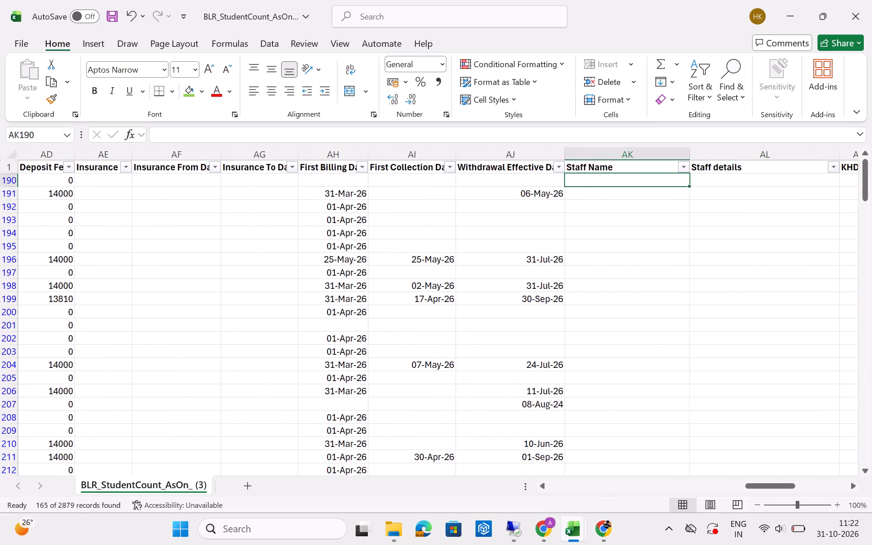
pyautogui.press('Left')
pyautogui.press('Right')
pyautogui.press('Right')
pyautogui.press('Up')
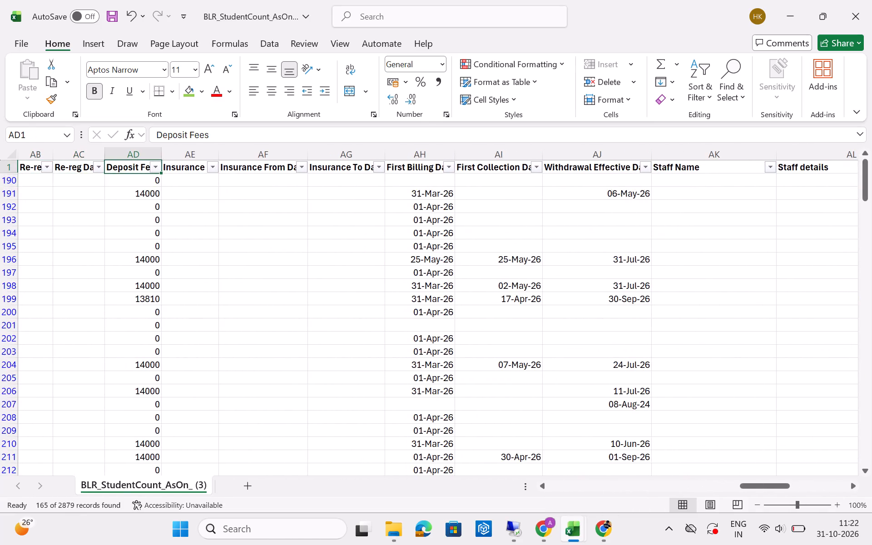
pyautogui.press('Down')
pyautogui.press('Down')
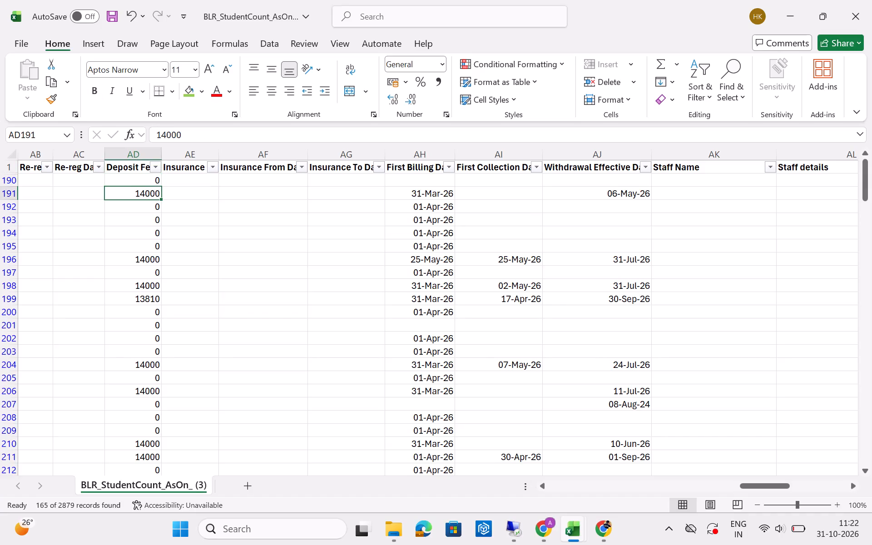
# Go back to the first columns of the Z section records and review the student code, name, class, nationality and gender.
pyautogui.press('Left')
pyautogui.press('Left')
pyautogui.press('Left')
pyautogui.press('Left')
pyautogui.press('Left')
pyautogui.press('Left')
pyautogui.press('Left')
pyautogui.press('Left')
pyautogui.press('Left')
pyautogui.press('Left')
pyautogui.press('Left')
pyautogui.press('Left')
pyautogui.press('Left')
pyautogui.press('Left')
pyautogui.press('Left')
pyautogui.press('Left')
pyautogui.press('Left')
pyautogui.press('Left')
pyautogui.press('Left')
pyautogui.press('Left')
pyautogui.press('Left')
pyautogui.press('Left')
pyautogui.press('Left')
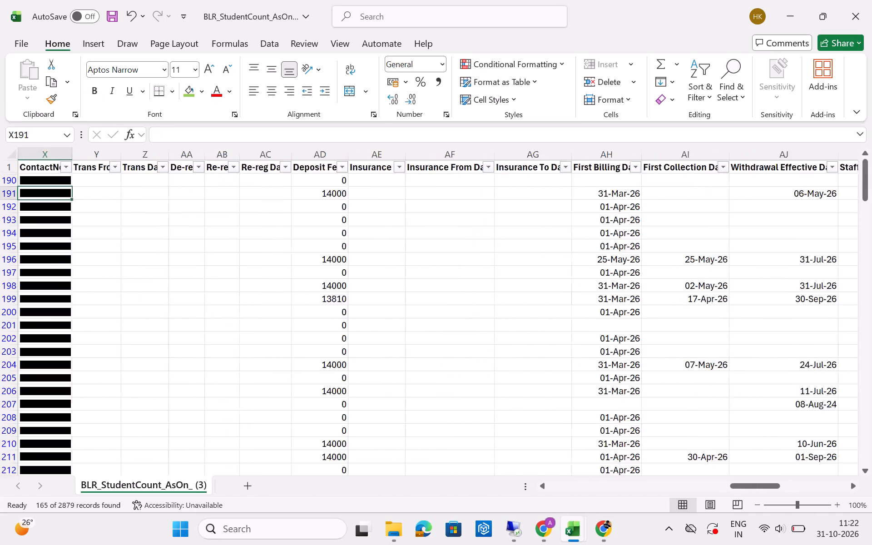
pyautogui.press('Up')
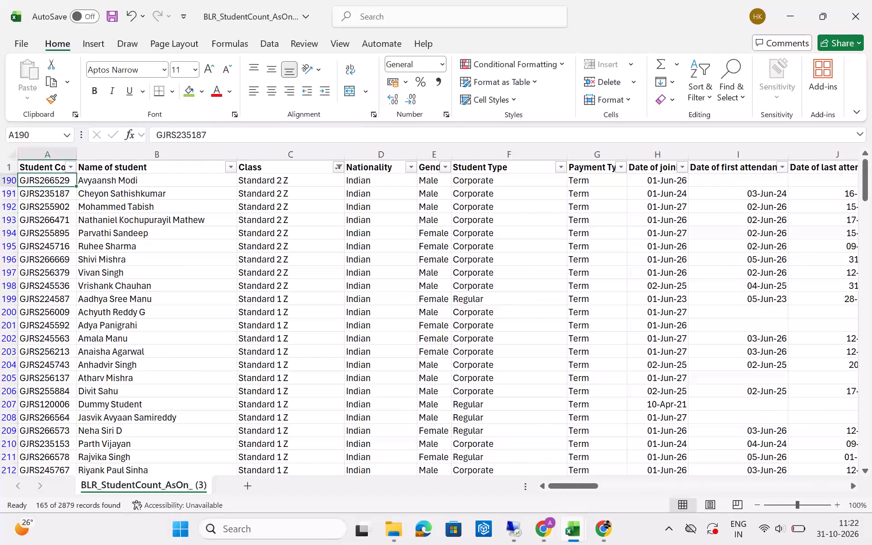
pyautogui.press('Right')
pyautogui.press('Right')
pyautogui.press('Down')
pyautogui.press('Down')
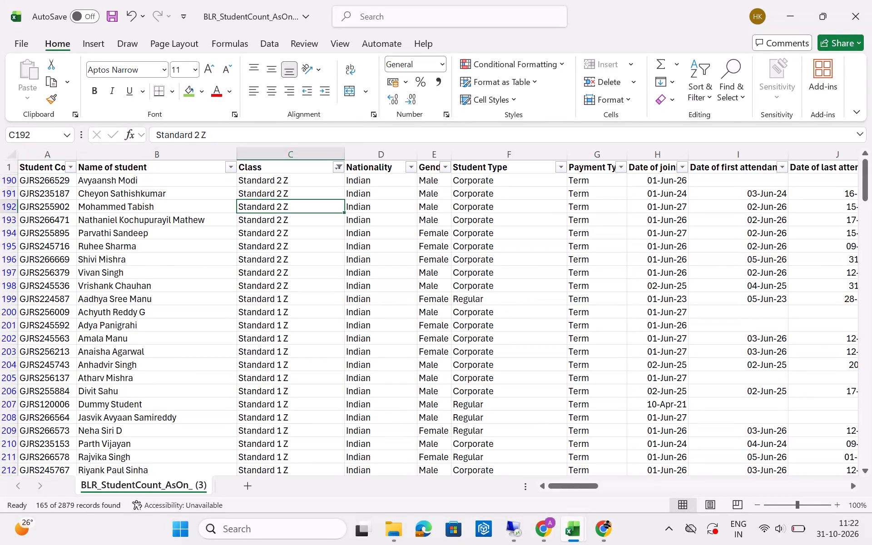
pyautogui.press('Up')
pyautogui.press('Up')
pyautogui.press('Right')
pyautogui.press('Right')
pyautogui.press('Left')
pyautogui.press('Left')
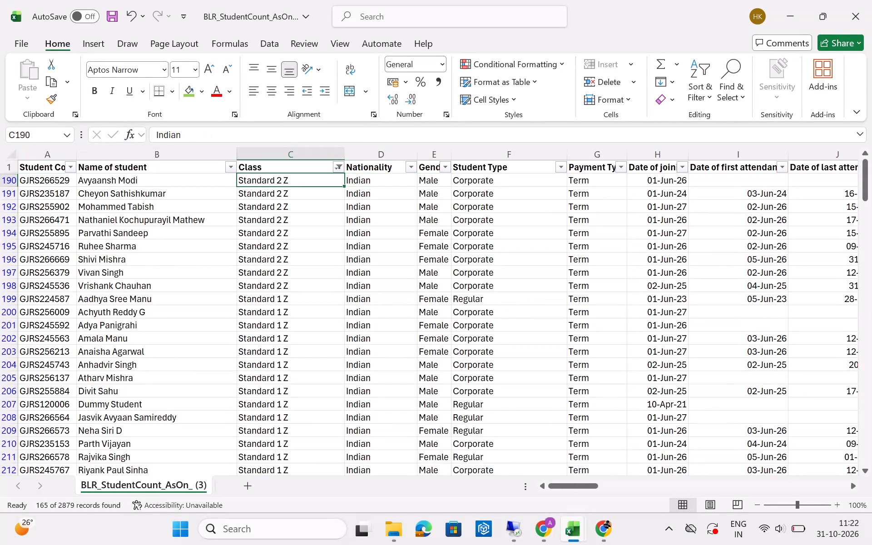
# Review the Z section records' student type, payment type, joining, attendance, last present and bus date columns.
pyautogui.press('Right')
pyautogui.press('Right')
pyautogui.press('Right')
pyautogui.press('Right')
pyautogui.press('Right')
pyautogui.press('Right')
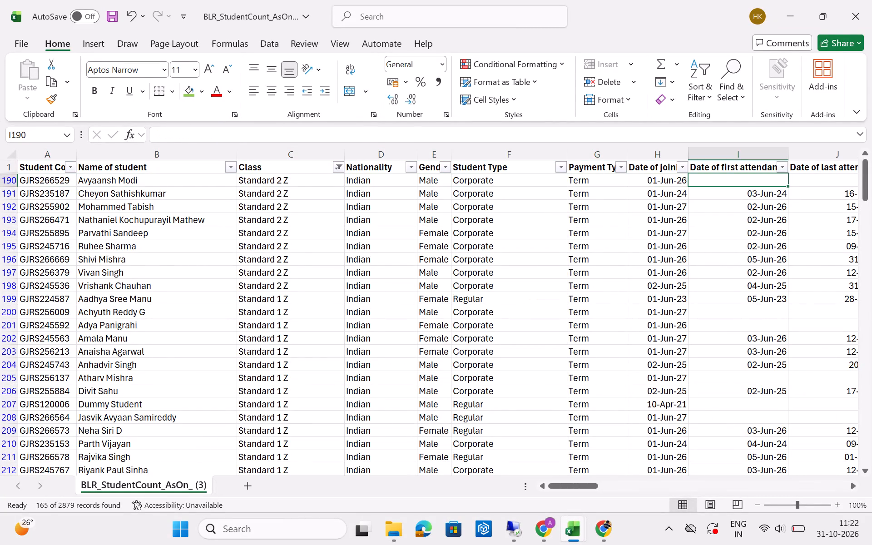
pyautogui.press('Right')
pyautogui.press('Right')
pyautogui.press('Right')
pyautogui.press('Right')
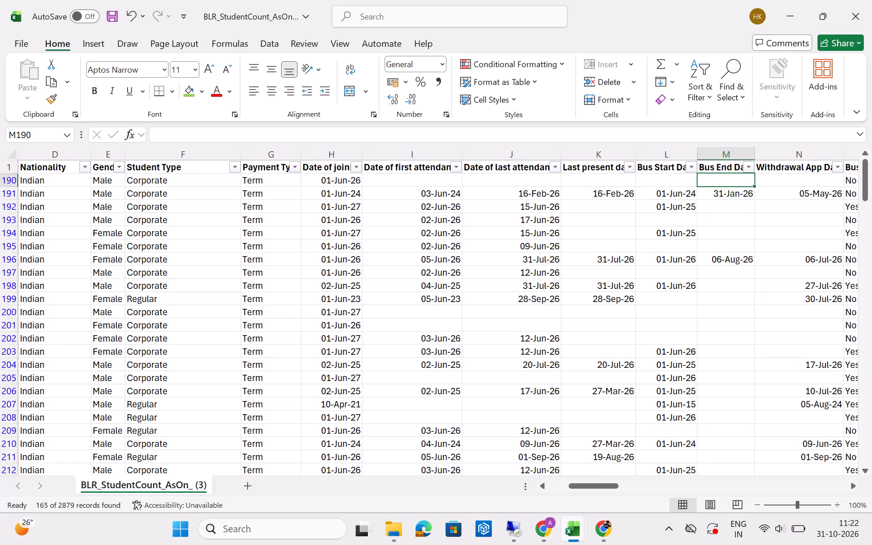